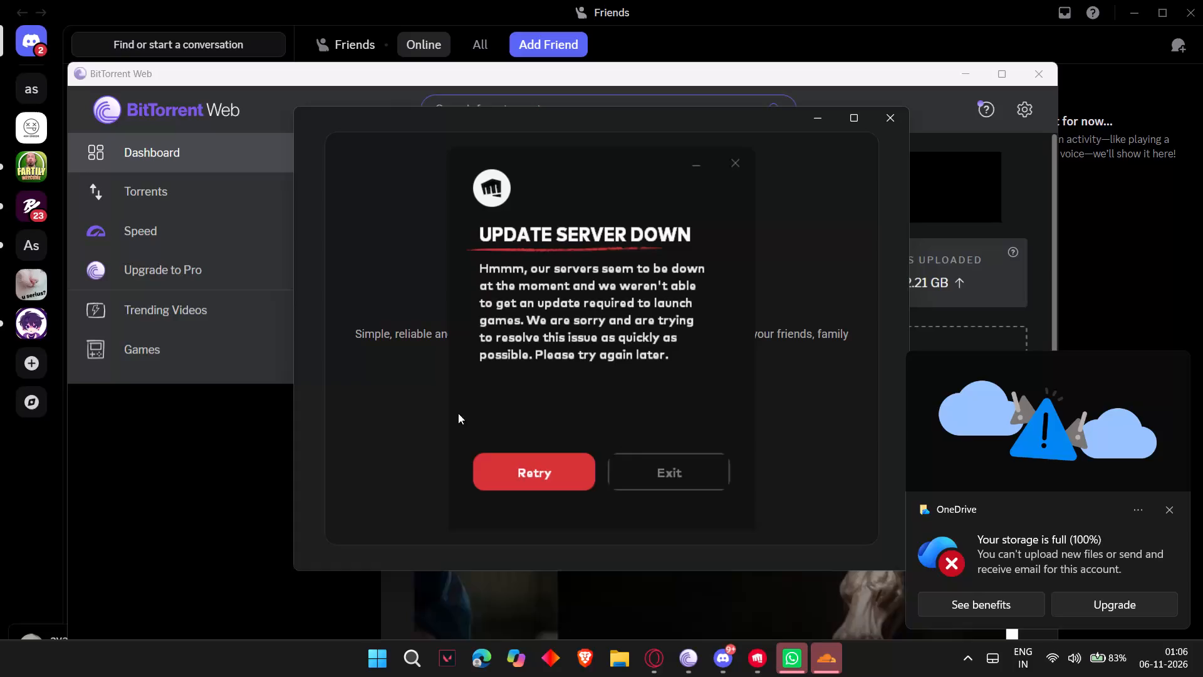
# Clear the desktop by closing the update server error, WhatsApp and BitTorrent Web windows and minimizing Discord.
pyautogui.click(726, 157)
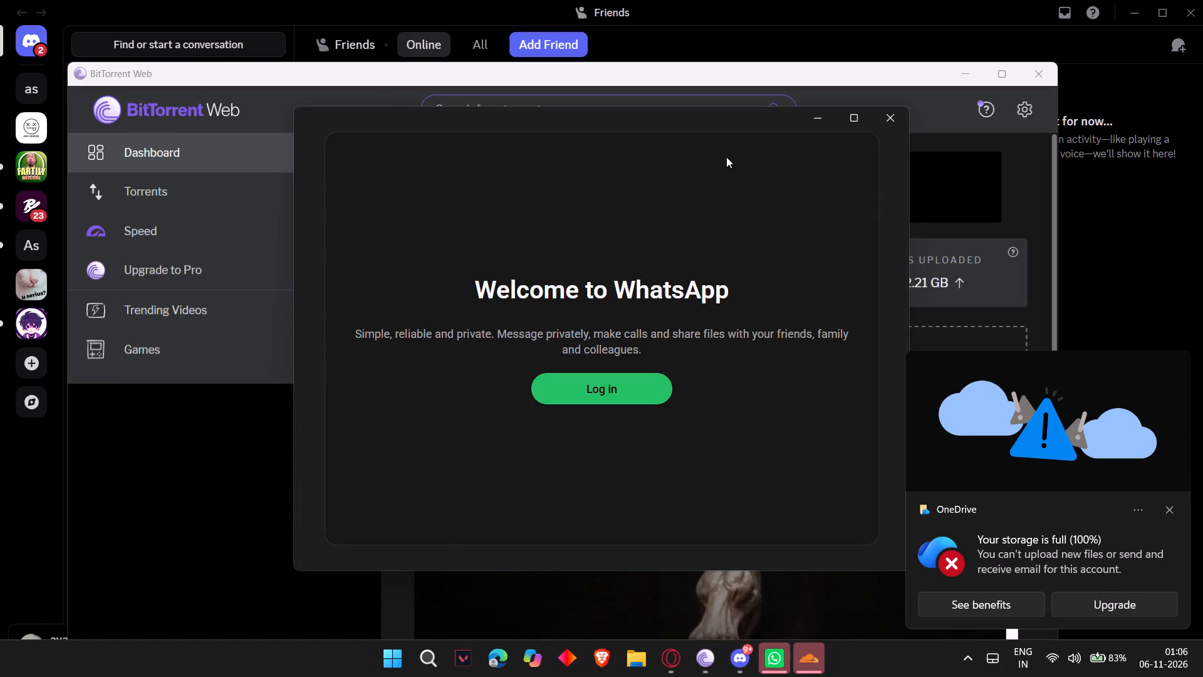
pyautogui.click(881, 123)
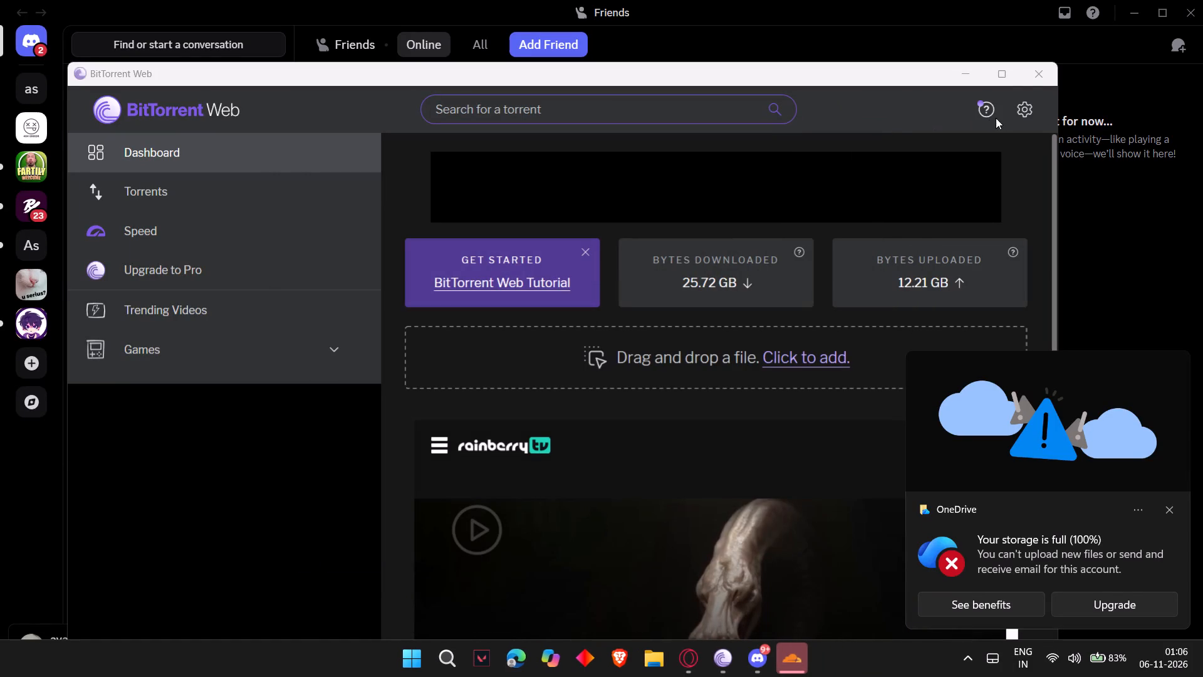
pyautogui.click(1031, 81)
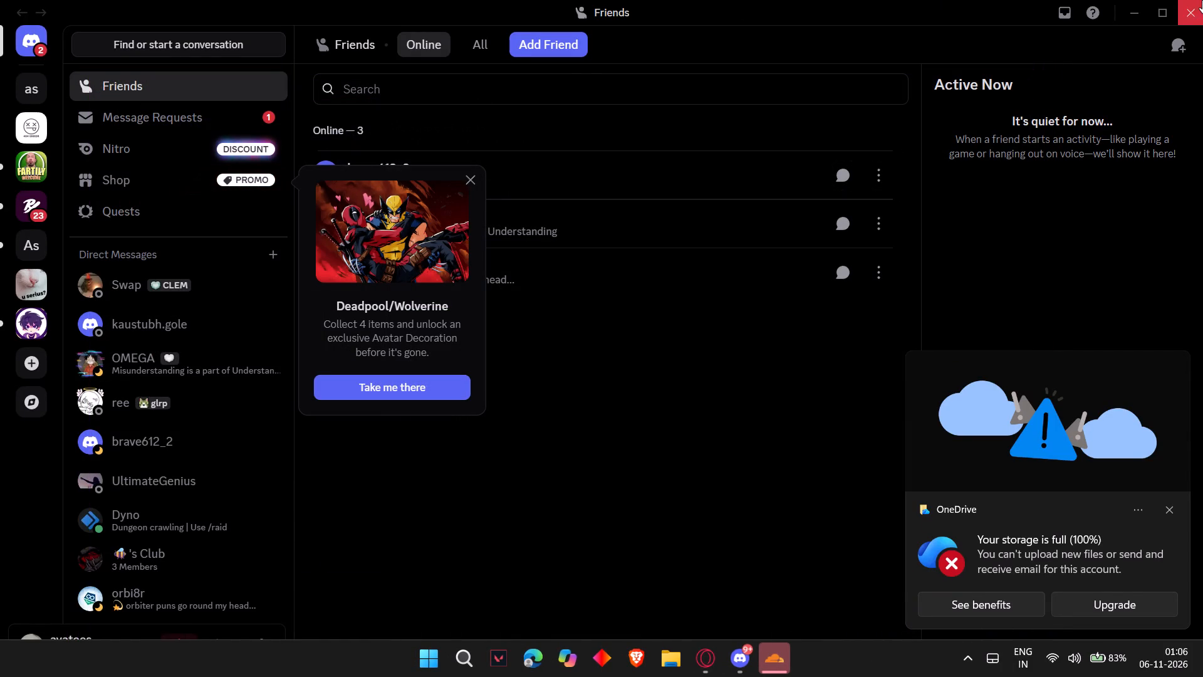
pyautogui.click(1142, 0)
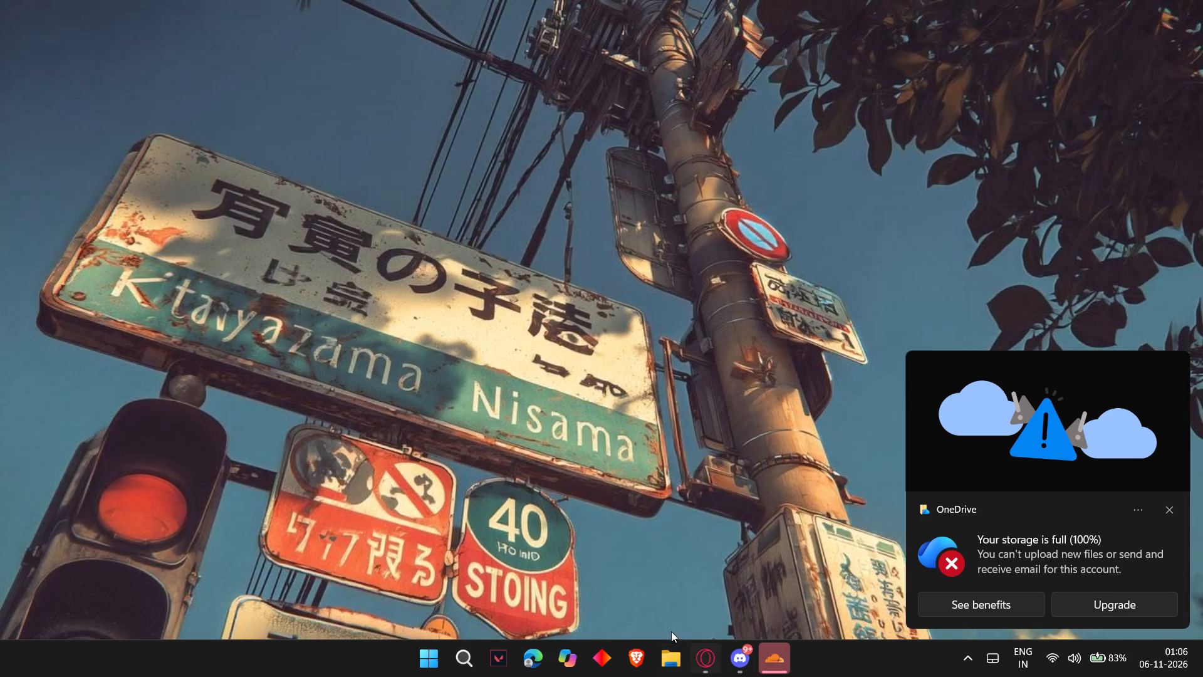
pyautogui.click(637, 664)
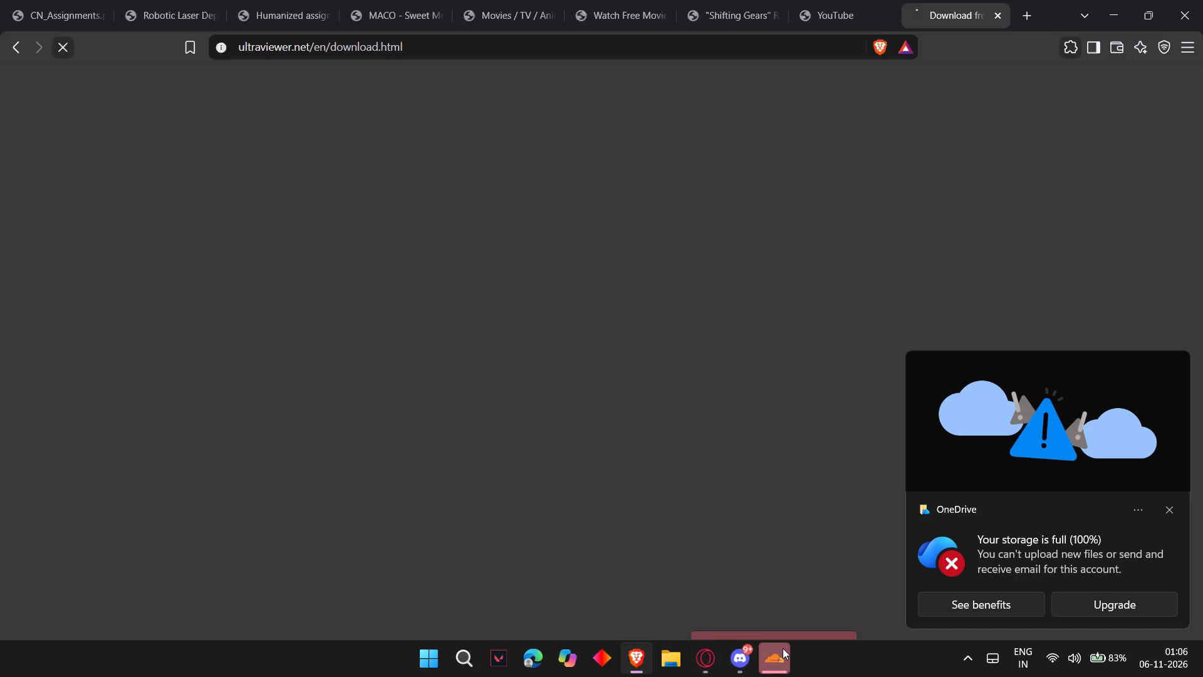
pyautogui.click(841, 528)
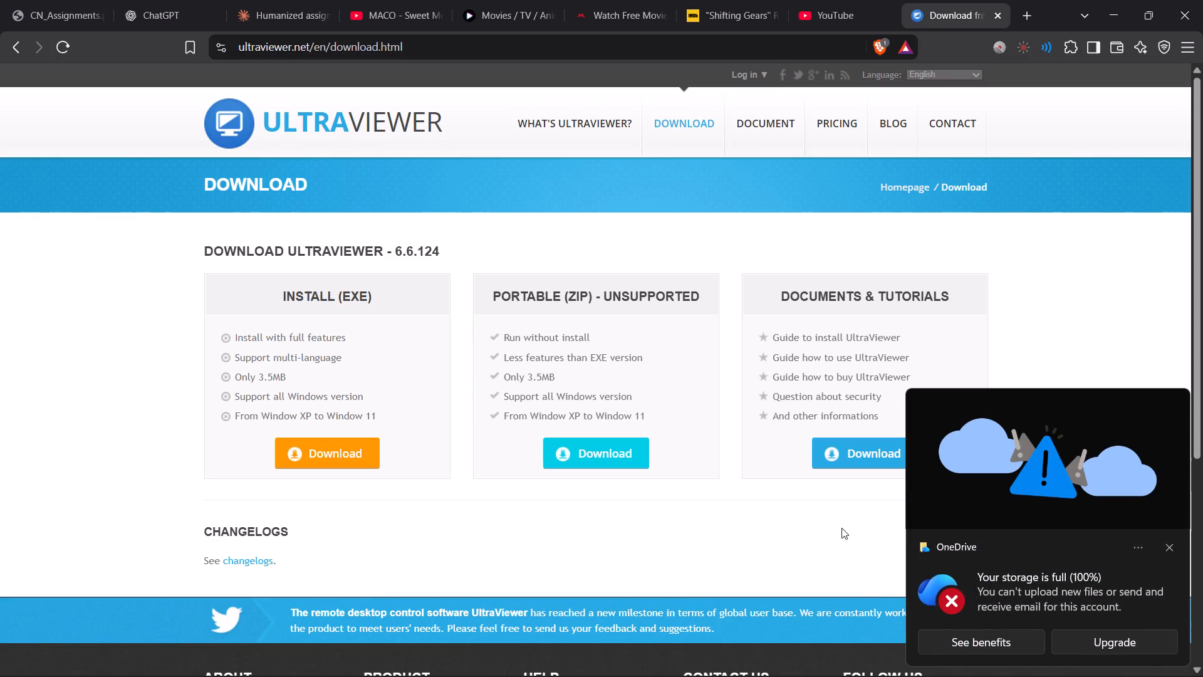
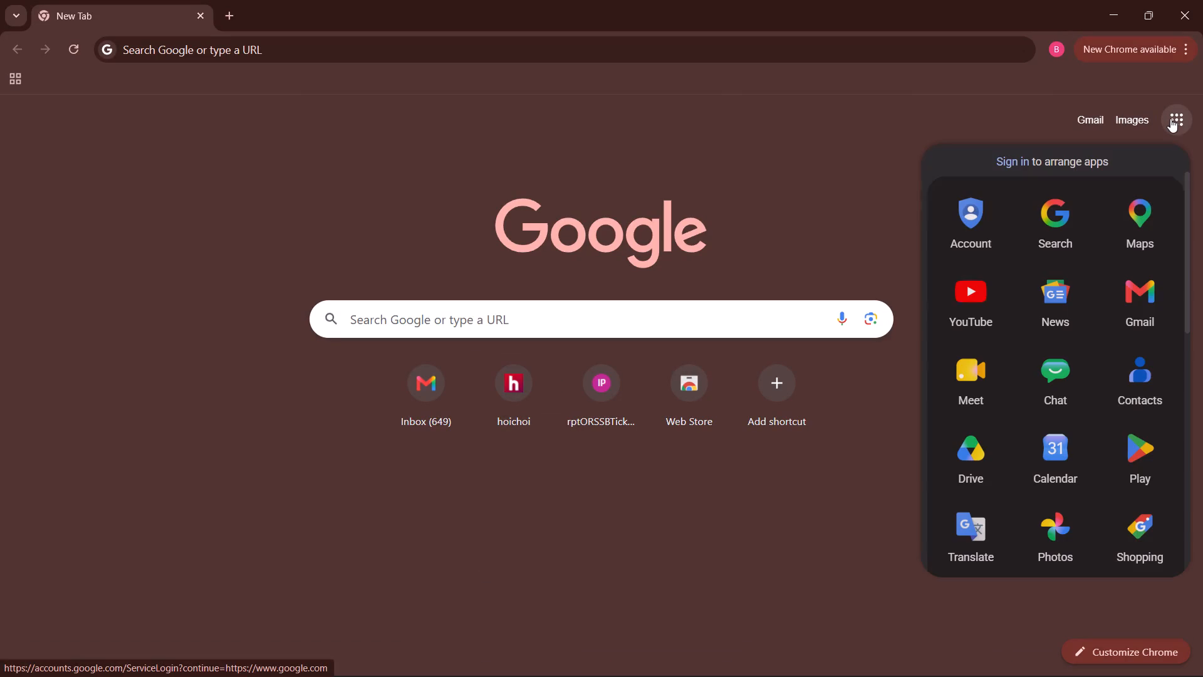
pyautogui.scroll(-2, 1043, 518)
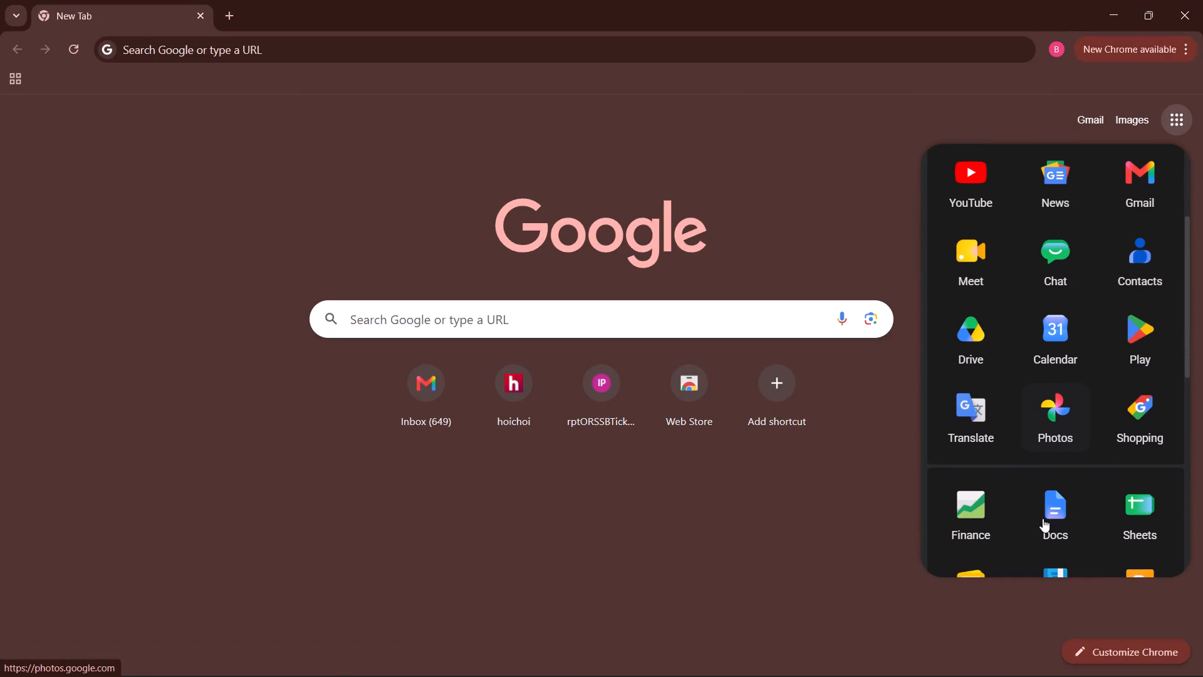
pyautogui.click(1043, 518)
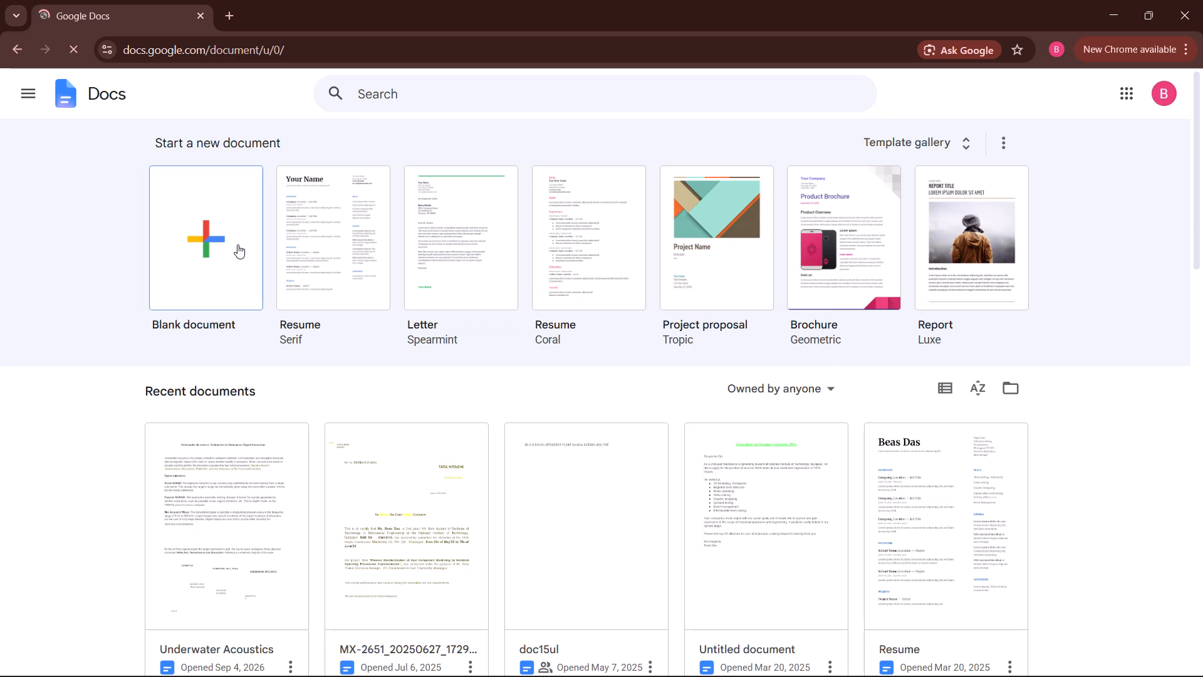
pyautogui.click(202, 223)
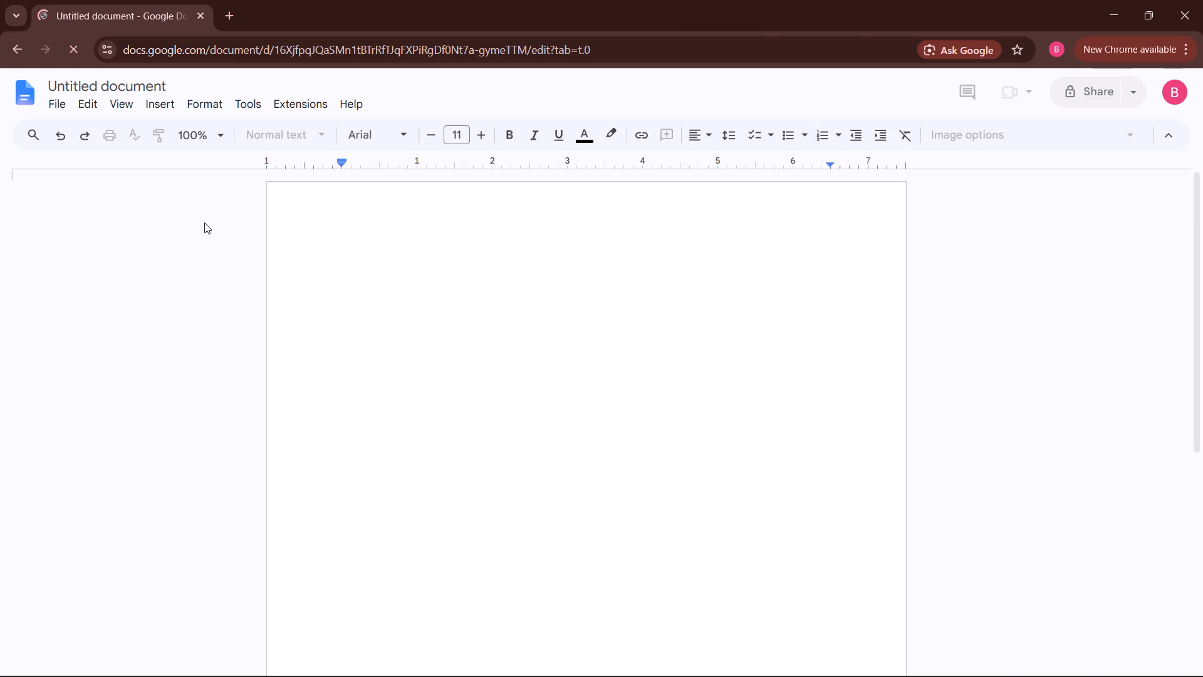
pyautogui.hotkey('ctrl', 'v')
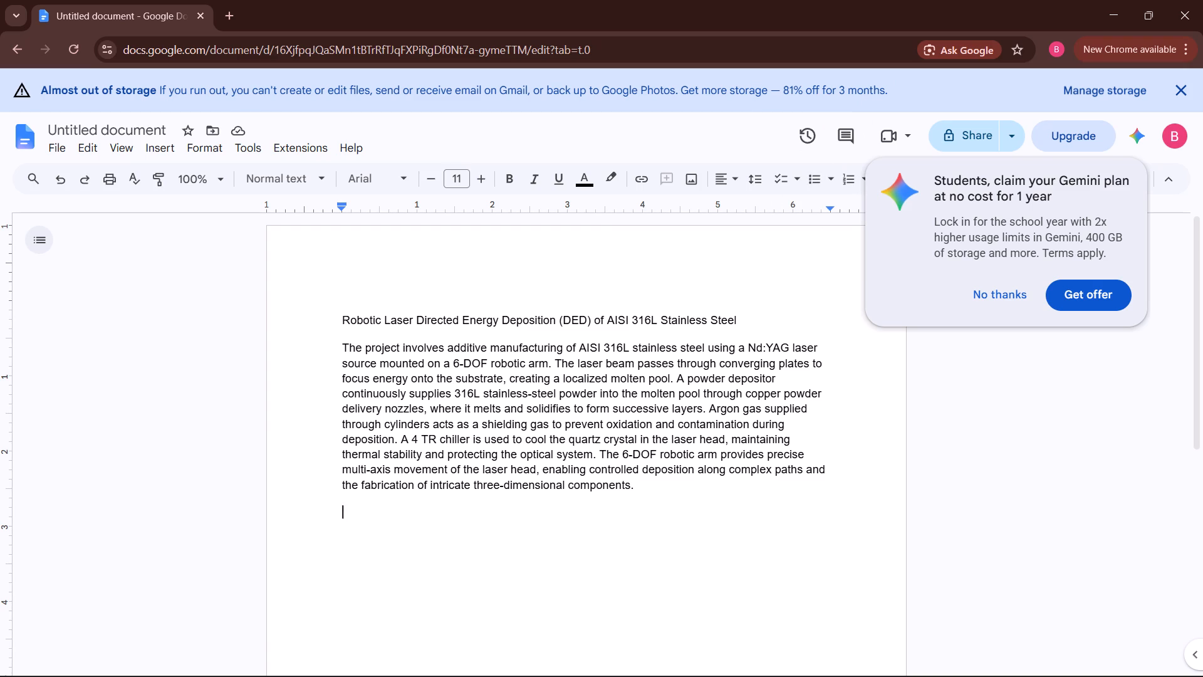
# Insert "The process has been divided into six components" after the sentence ending "mounted on a 6-DOF robotic arm.".
pyautogui.click(548, 363)
pyautogui.press('Right')
pyautogui.press('space')
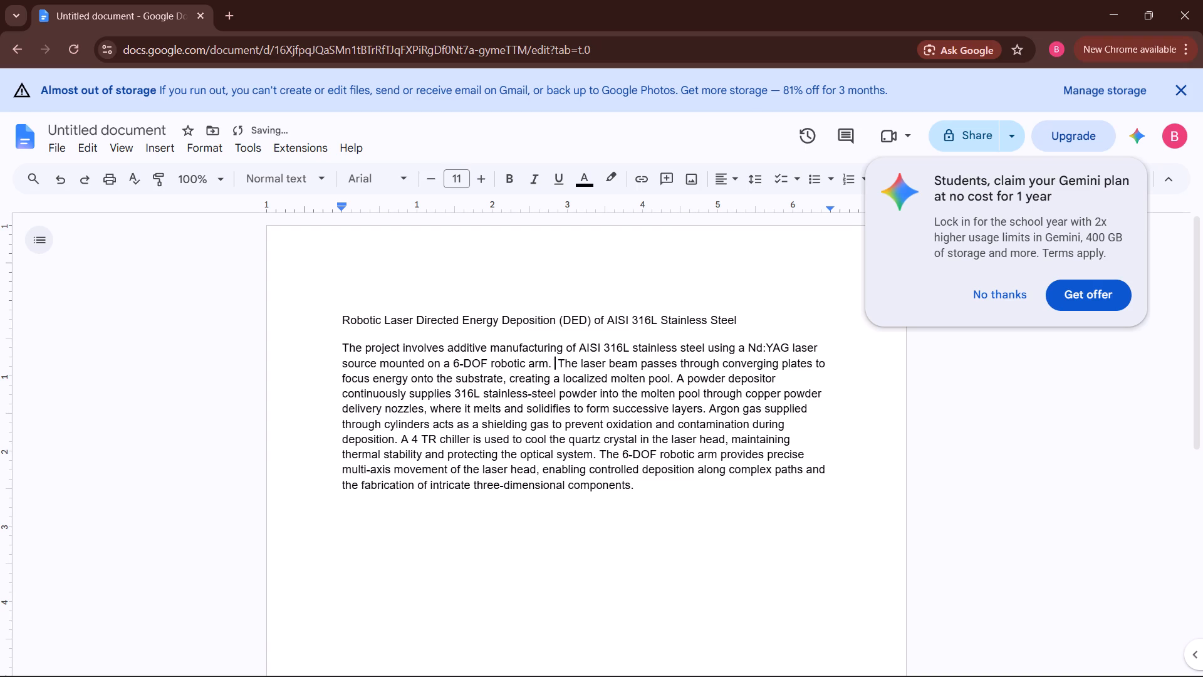
pyautogui.write('The components present in the')
pyautogui.press('BackSpace')
pyautogui.press('BackSpace')
pyautogui.press('BackSpace')
pyautogui.press('BackSpace')
pyautogui.press('BackSpace')
pyautogui.press('BackSpace')
pyautogui.press('BackSpace')
pyautogui.press('BackSpace')
pyautogui.press('BackSpace')
pyautogui.press('BackSpace')
pyautogui.press('BackSpace')
pyautogui.press('BackSpace')
pyautogui.press('BackSpace')
pyautogui.press('BackSpace')
pyautogui.press('BackSpace')
pyautogui.press('BackSpace')
pyautogui.press('BackSpace')
pyautogui.press('BackSpace')
pyautogui.press('BackSpace')
pyautogui.press('BackSpace')
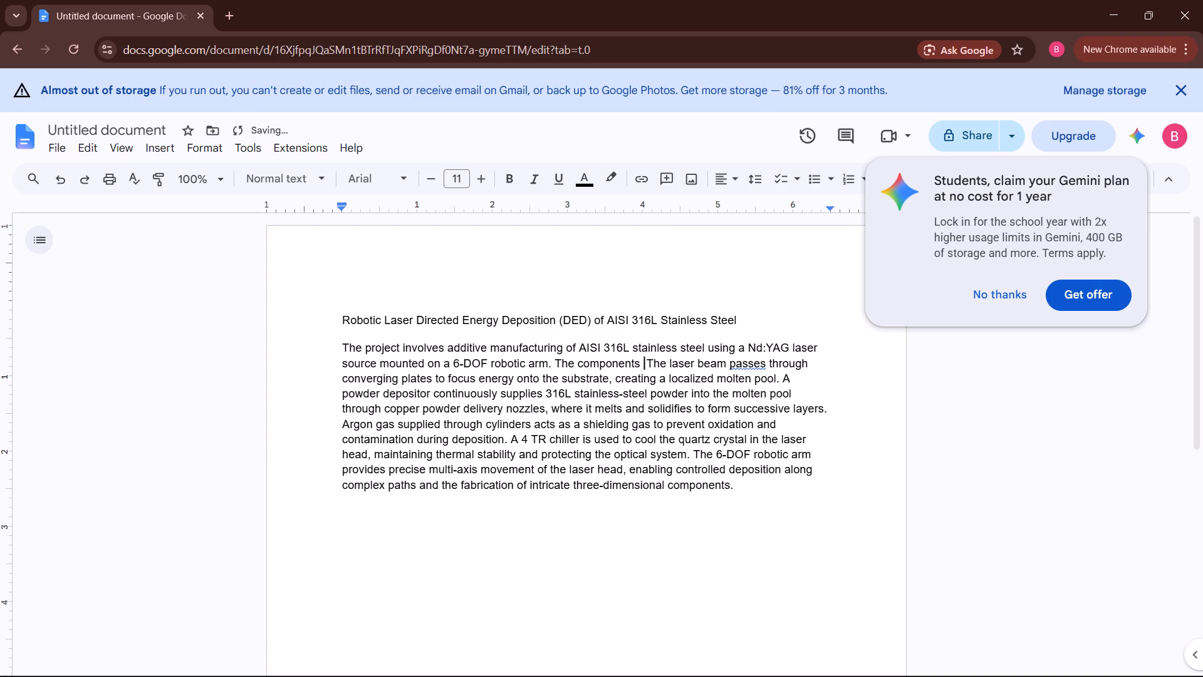
pyautogui.press('BackSpace')
pyautogui.press('BackSpace')
pyautogui.press('BackSpace')
pyautogui.press('BackSpace')
pyautogui.press('BackSpace')
pyautogui.write('process has been divu')
pyautogui.press('BackSpace')
pyautogui.write('ided into')
pyautogui.press('space')
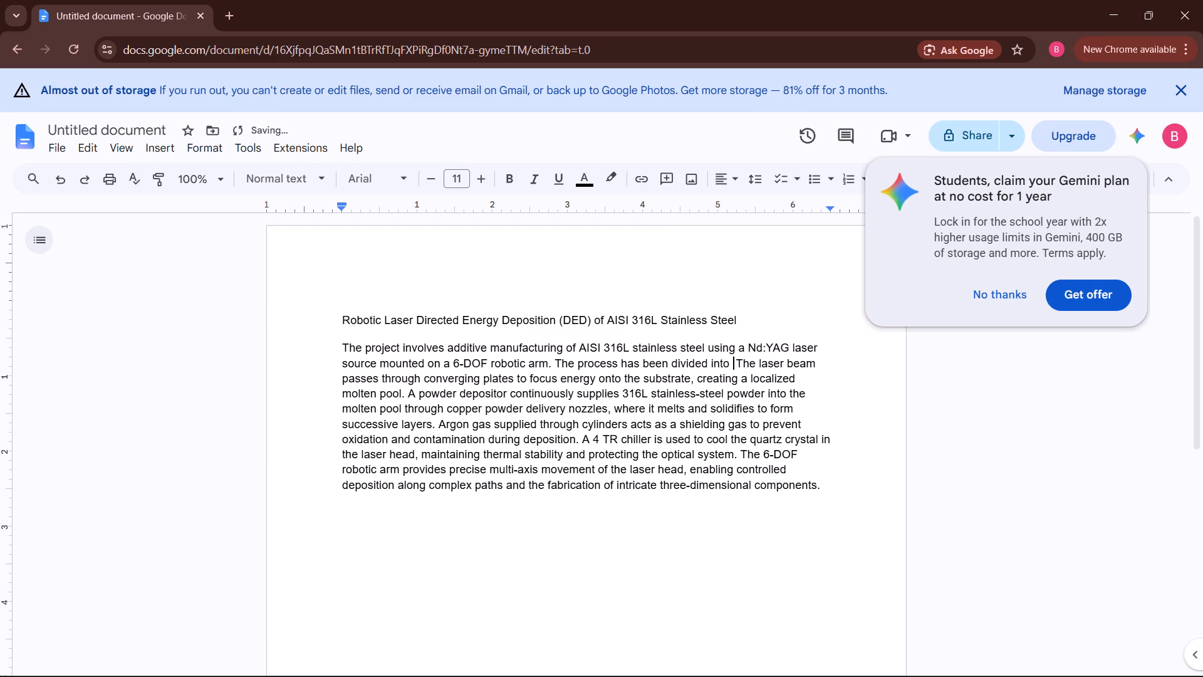
pyautogui.write('six')
pyautogui.press('space')
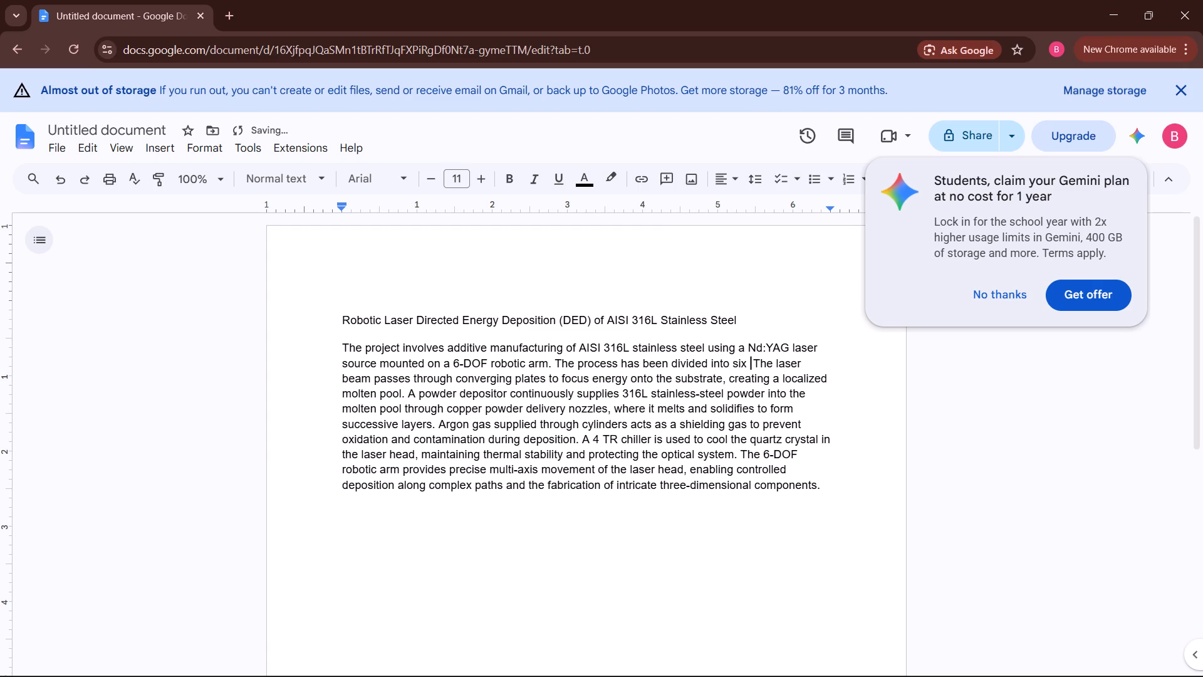
pyautogui.write('components')
pyautogui.press('space')
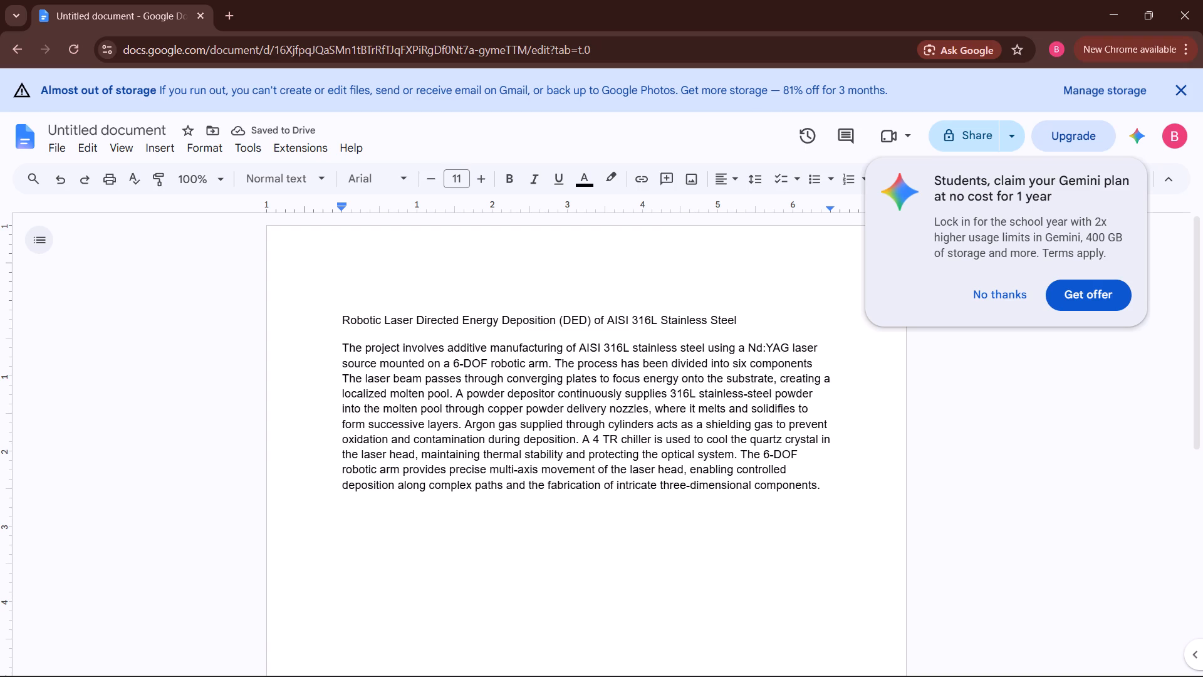
# Insert the word "main" between "six" and "components" in the new sentence.
pyautogui.press('Left')
pyautogui.press('Left')
pyautogui.press('Left')
pyautogui.press('Left')
pyautogui.press('Left')
pyautogui.press('Left')
pyautogui.press('Left')
pyautogui.press('Left')
pyautogui.press('Left')
pyautogui.press('Left')
pyautogui.press('Left')
pyautogui.press('Left')
pyautogui.press('Left')
pyautogui.press('Right')
pyautogui.press('space')
pyautogui.write('main')
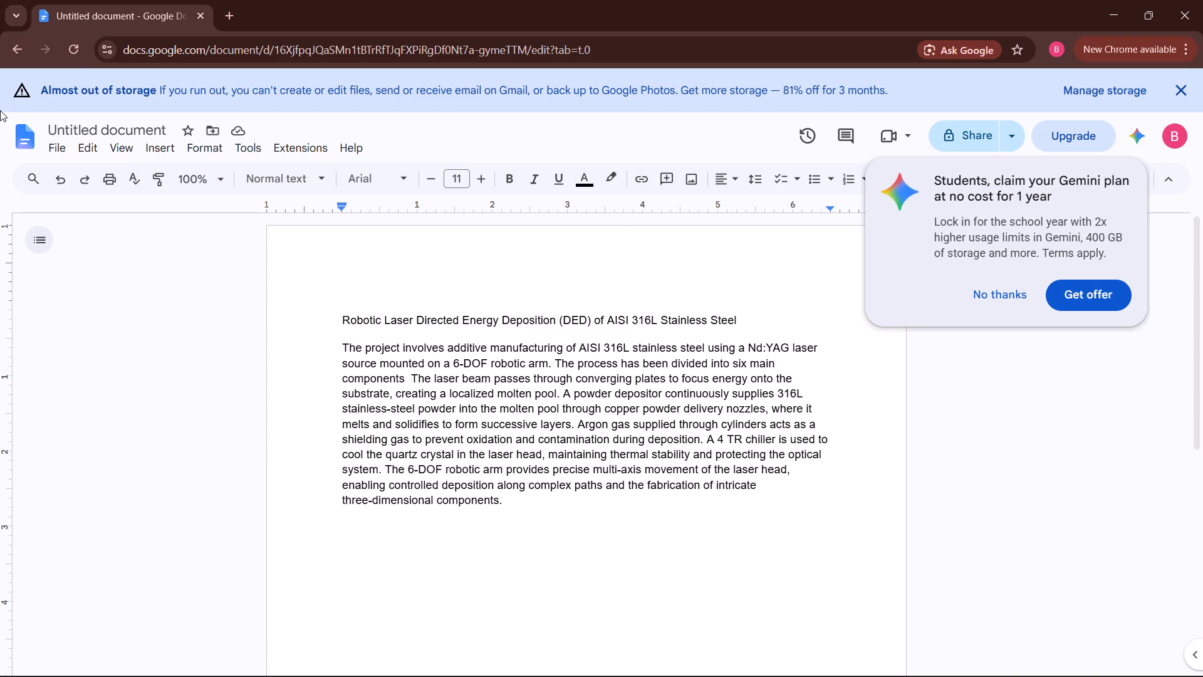
# Insert the word "the" before "six main components".
pyautogui.press('Left')
pyautogui.press('Left')
pyautogui.press('Left')
pyautogui.press('Left')
pyautogui.press('Left')
pyautogui.press('Left')
pyautogui.press('Left')
pyautogui.press('Left')
pyautogui.press('Right')
pyautogui.press('Left')
pyautogui.write('the')
pyautogui.press('space')
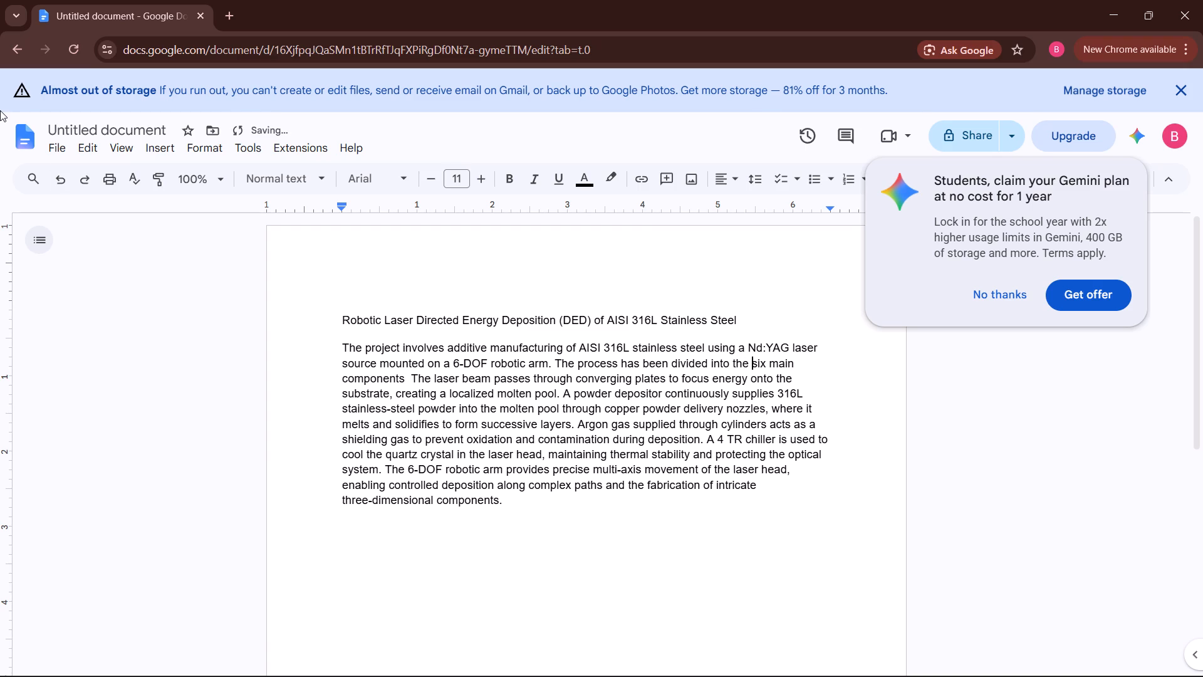
# End the new sentence with "involved." after "components".
pyautogui.click(402, 376)
pyautogui.press('Right')
pyautogui.press('space')
pyautogui.write('in')
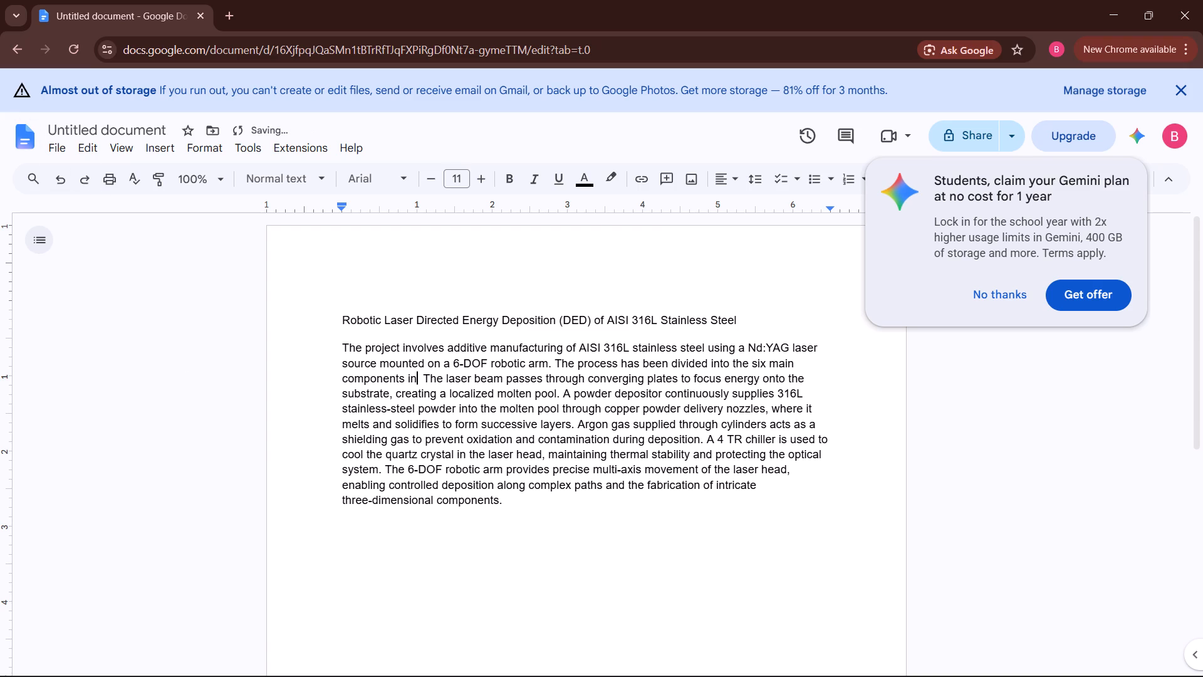
pyautogui.write('volved')
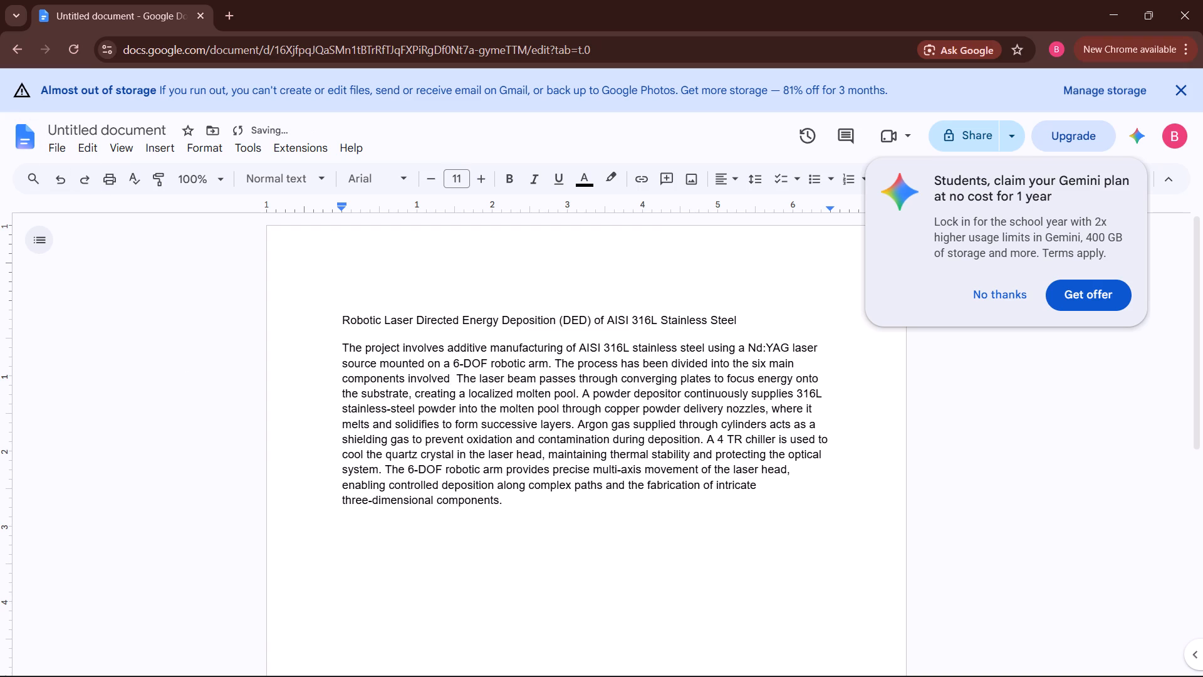
pyautogui.hotkey('shift', ':')
pyautogui.press('BackSpace')
pyautogui.write('.')
pyautogui.press('space')
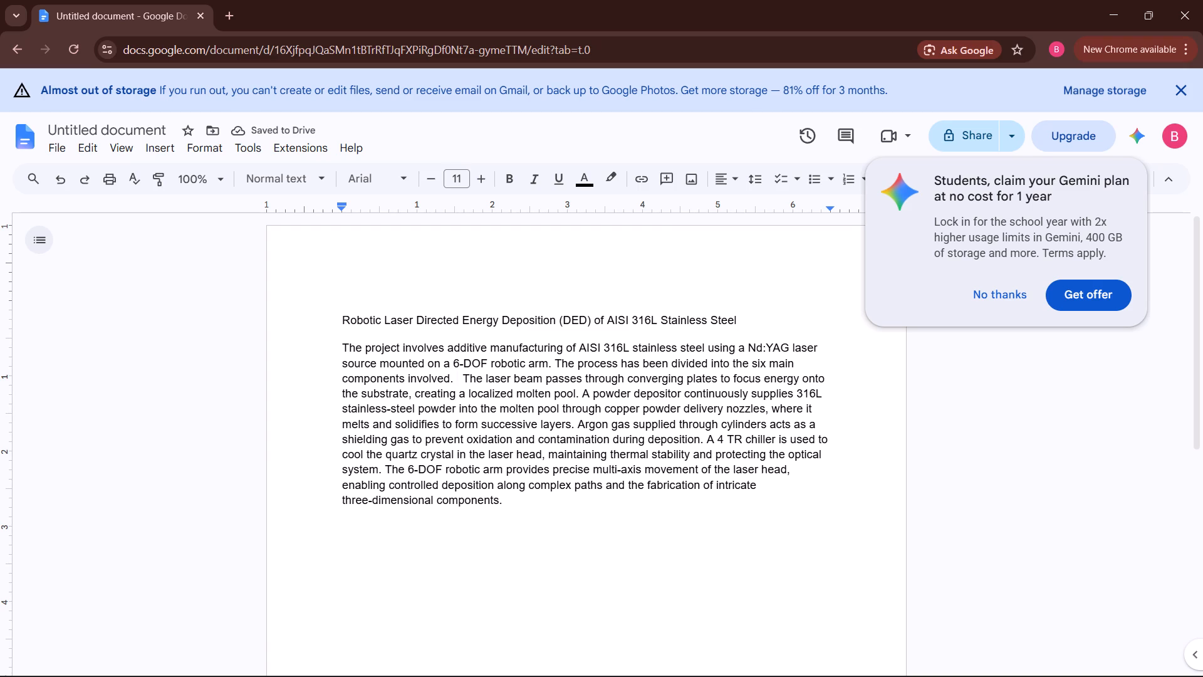
# Add the lead-in "The aforementioned being," directly after "components involved.".
pyautogui.write('The aforemento')
pyautogui.press('BackSpace')
pyautogui.write('ioned bein')
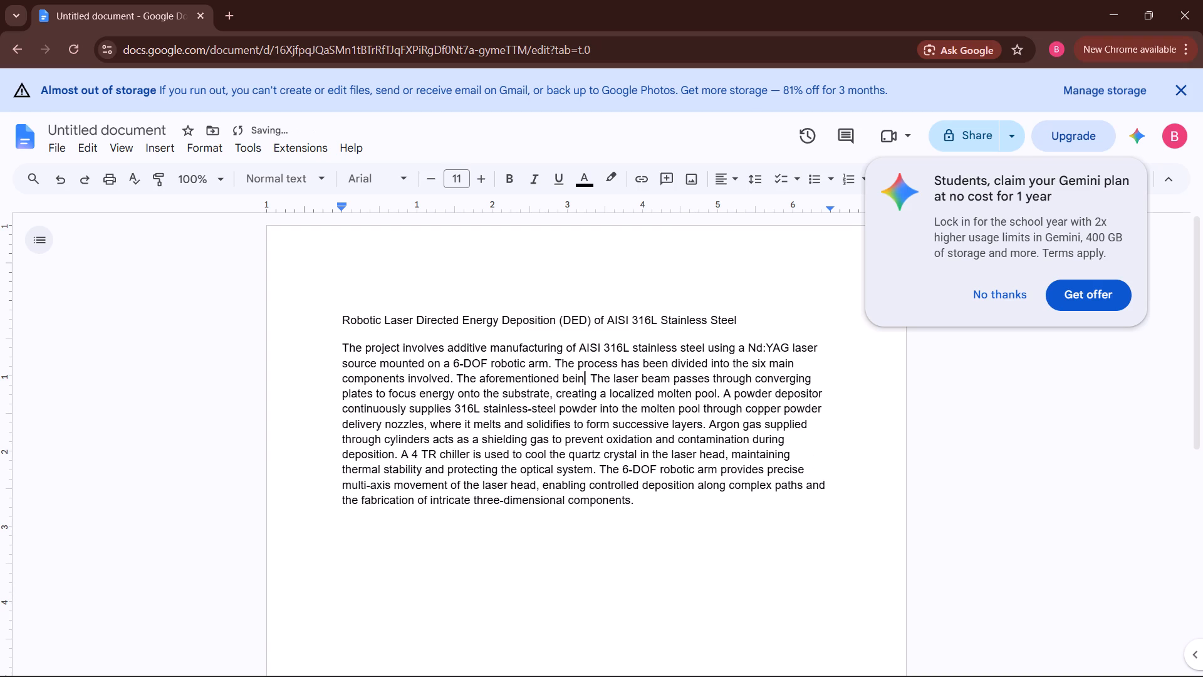
pyautogui.write('g,')
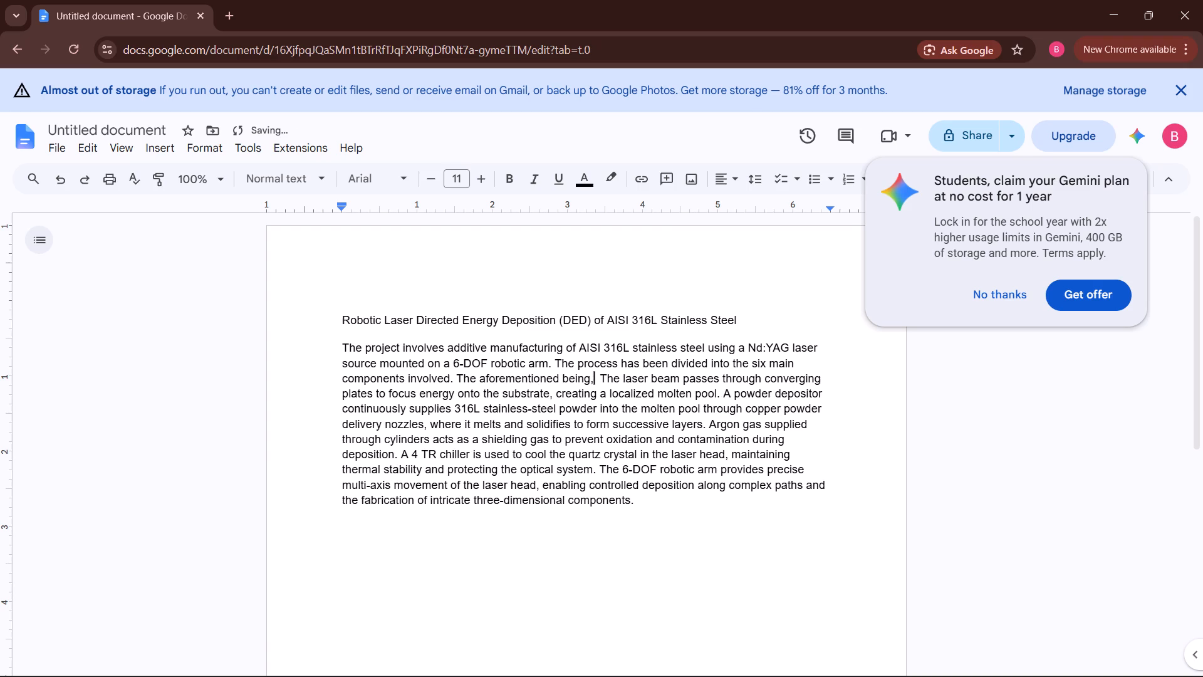
# Move the text following the lead-in onto a new bulleted line and begin that line with "A 4TR C".
pyautogui.press('Return')
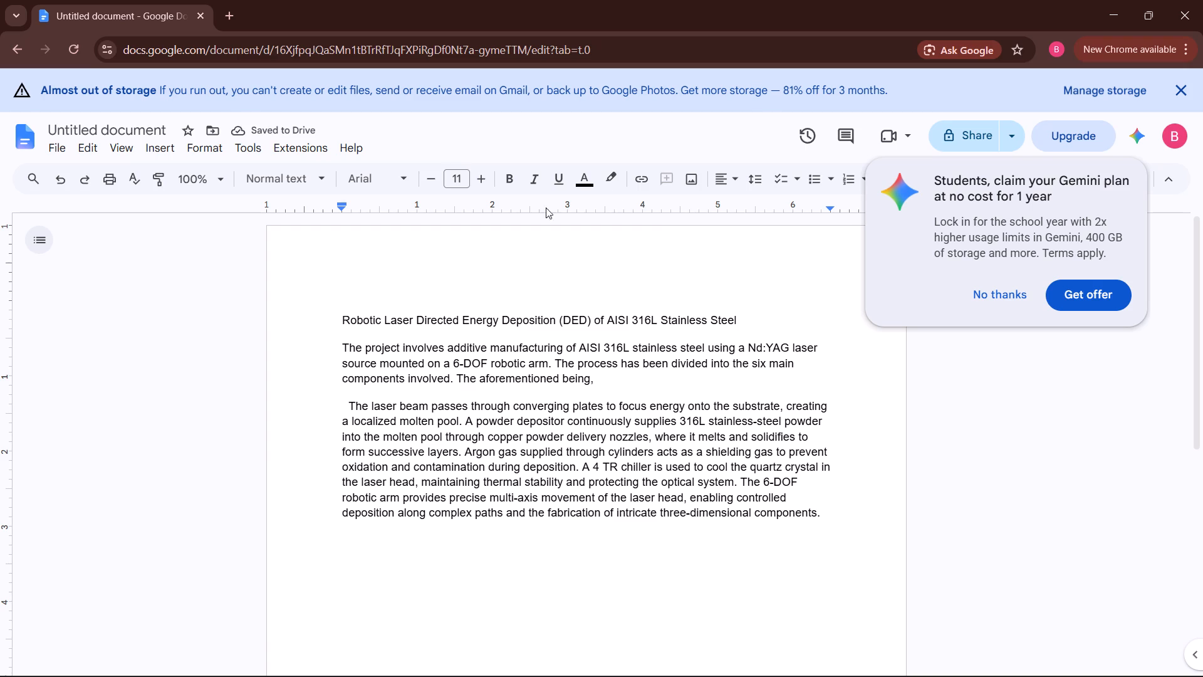
pyautogui.click(817, 184)
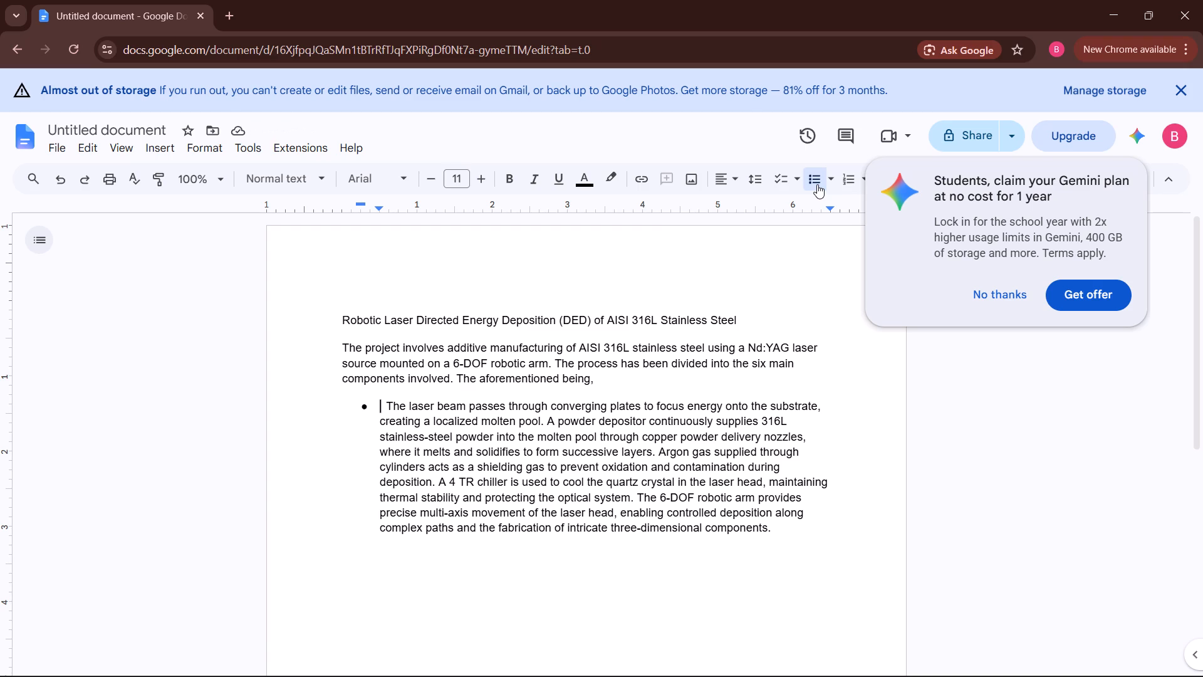
pyautogui.hotkey('shift', 'a')
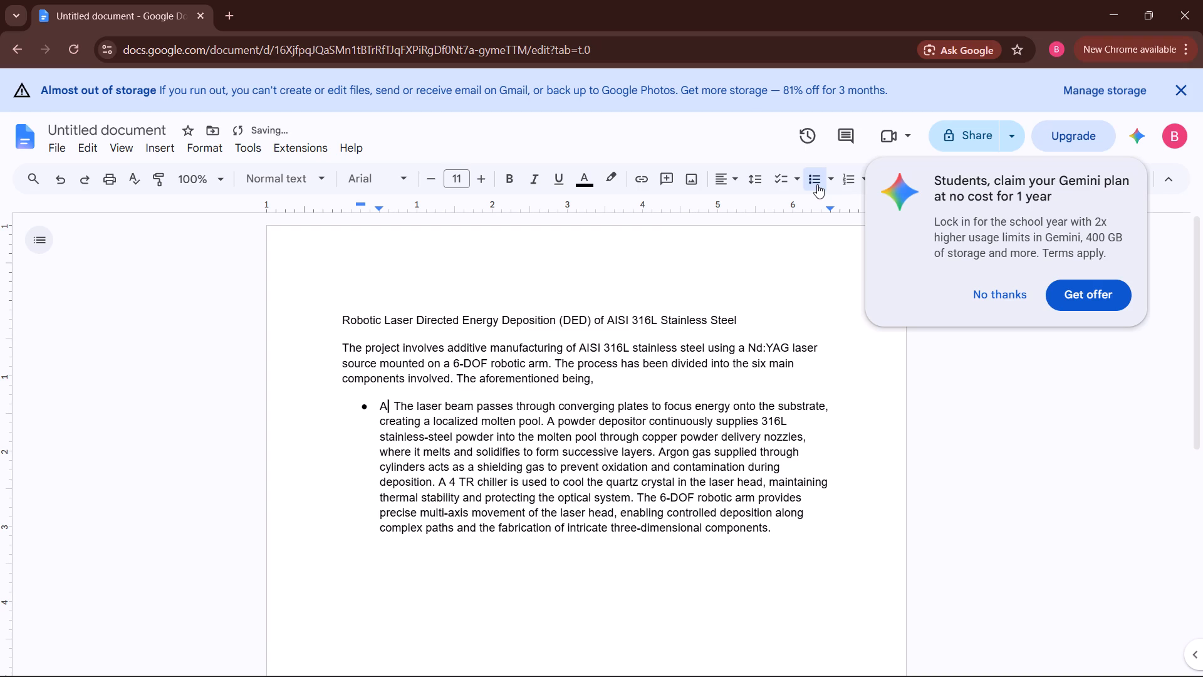
pyautogui.press('space')
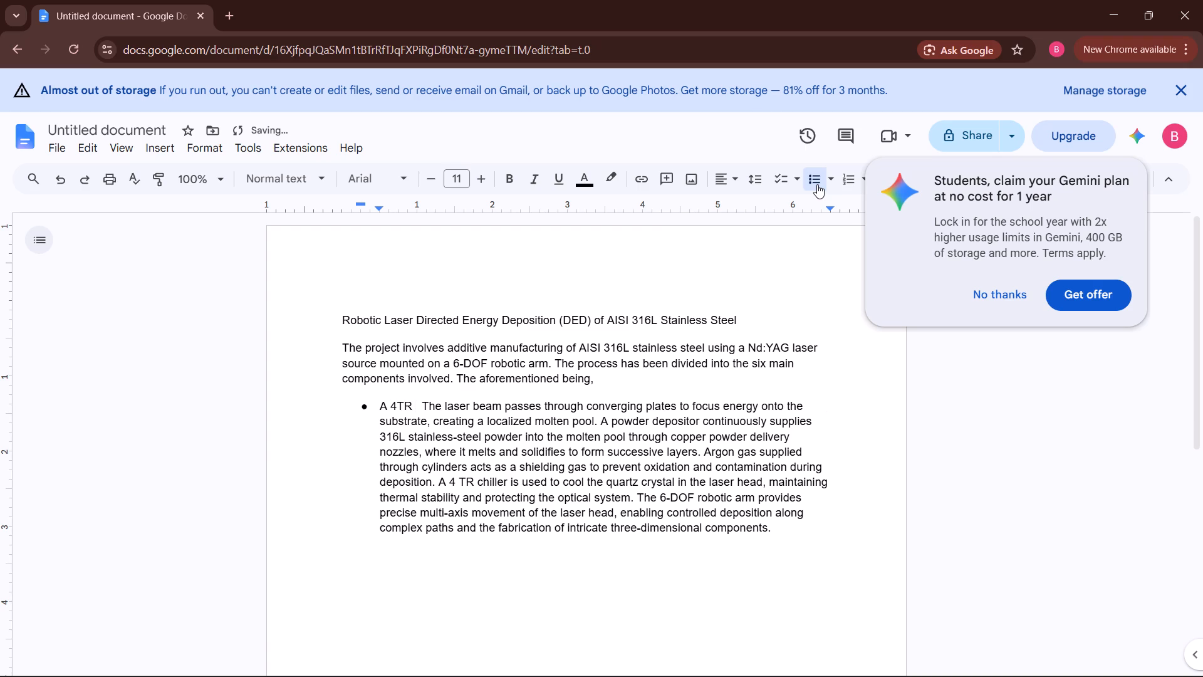
pyautogui.hotkey('shift', 'c')
pyautogui.press('BackSpace')
pyautogui.hotkey('shift', 'c')
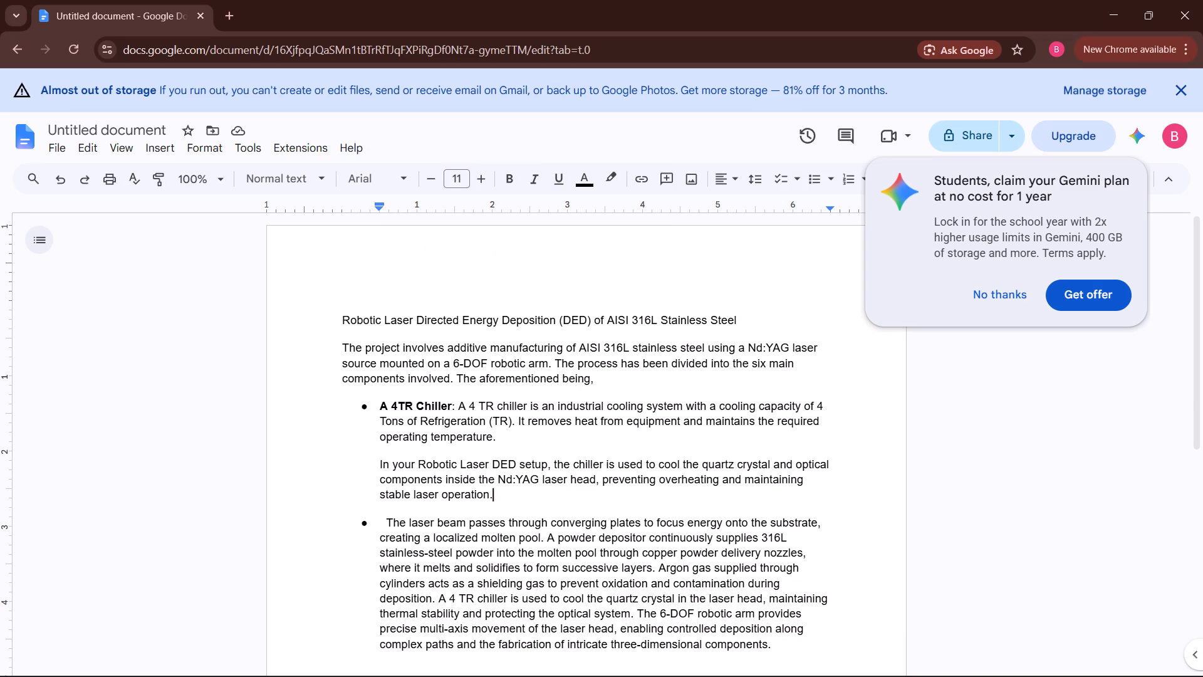
pyautogui.click(375, 525)
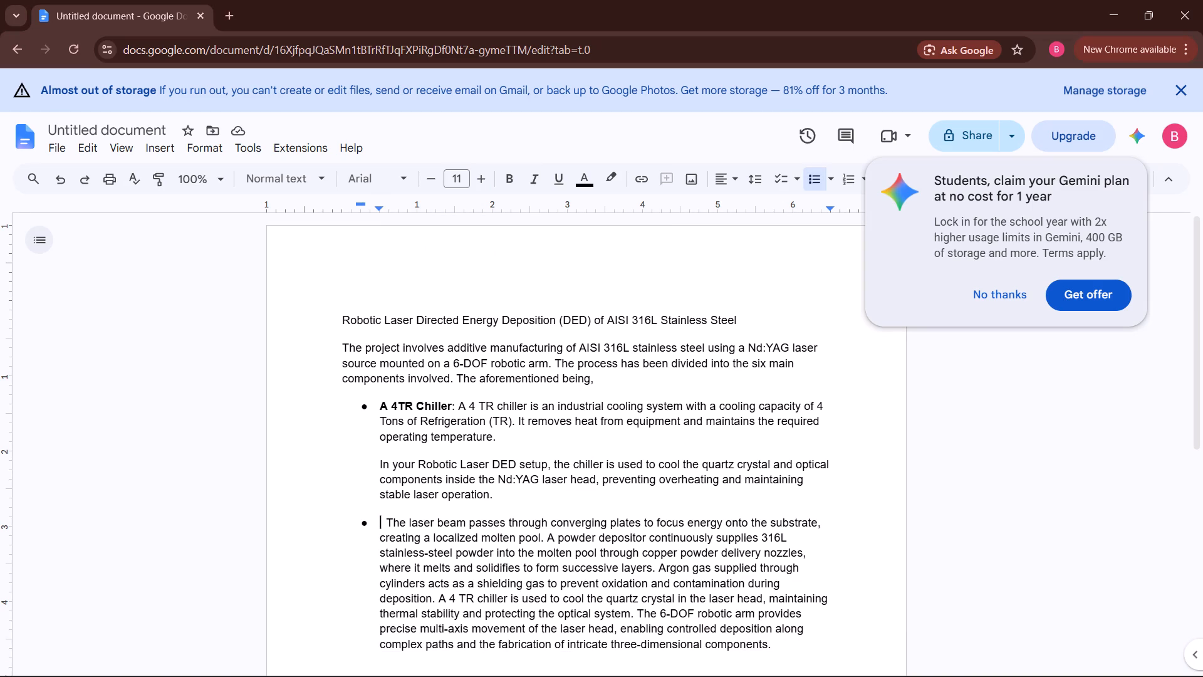
pyautogui.hotkey('ctrl', 'v')
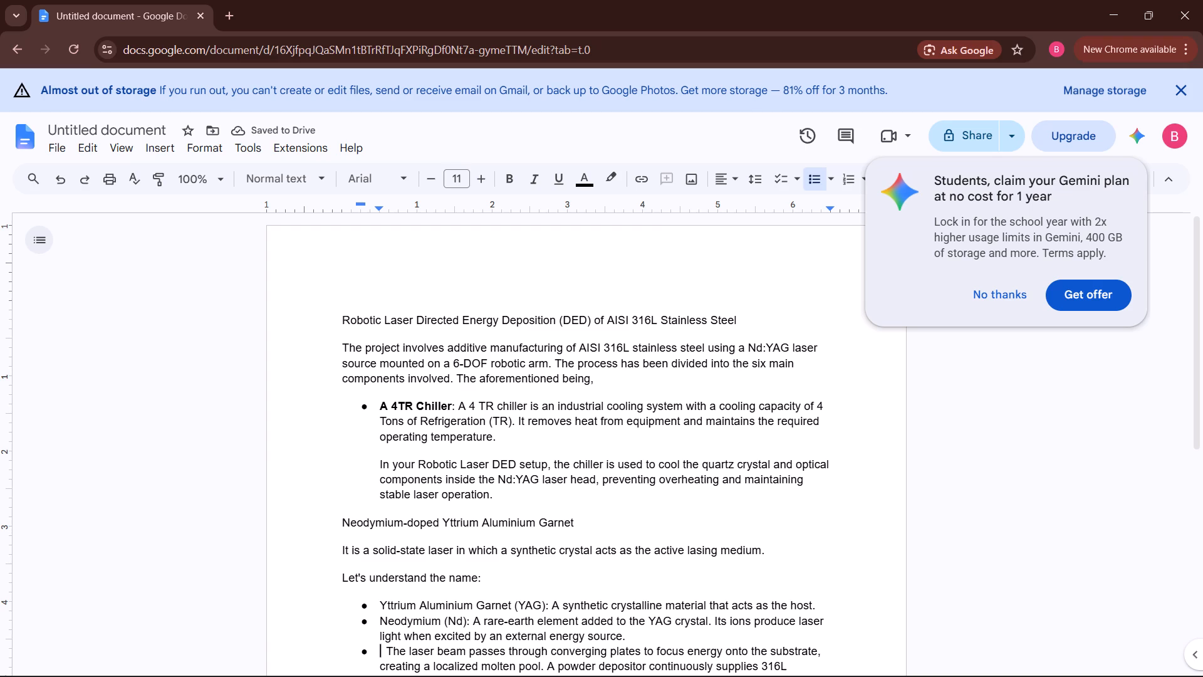
# Turn the pasted line "Neodymium-doped Yttrium Aluminium Garnet" into a bulleted list item.
pyautogui.scroll(-2, 410, 545)
pyautogui.scroll(1, 410, 545)
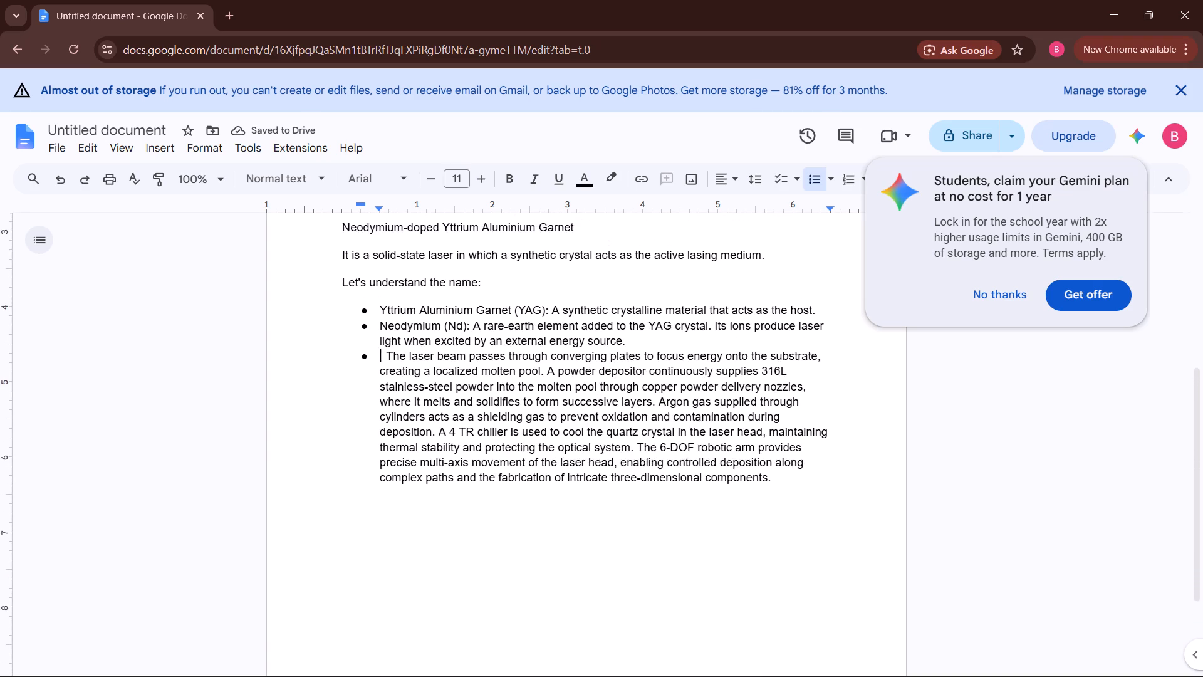
pyautogui.scroll(1, 410, 545)
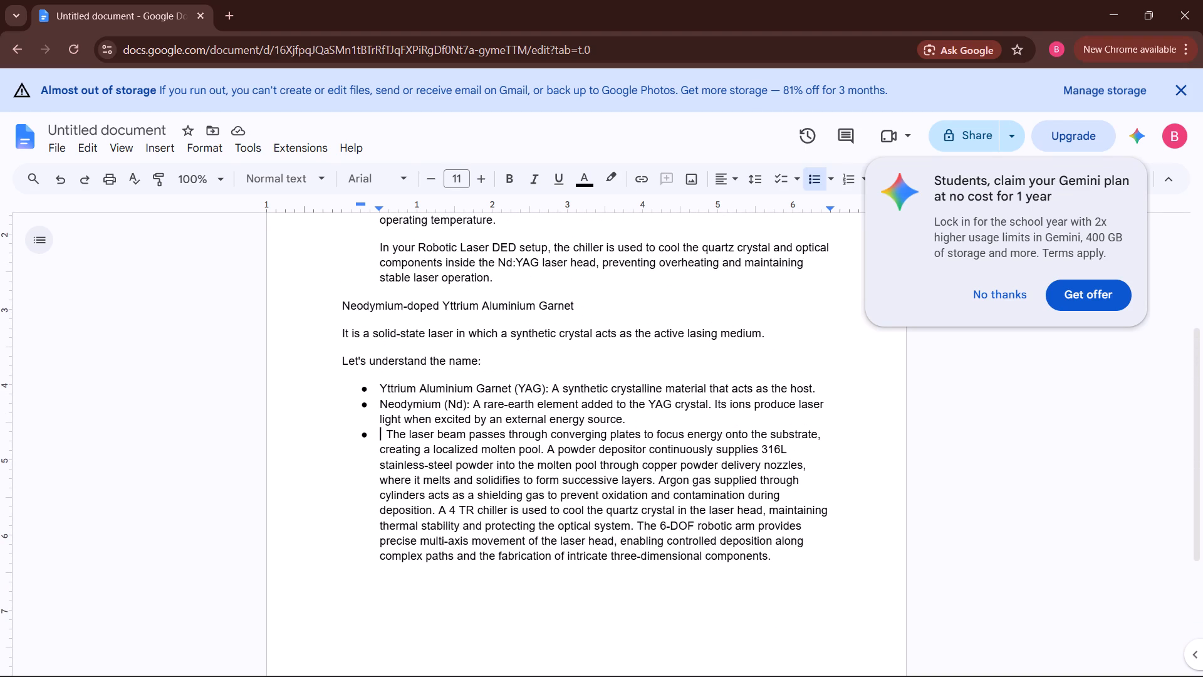
pyautogui.click(335, 303)
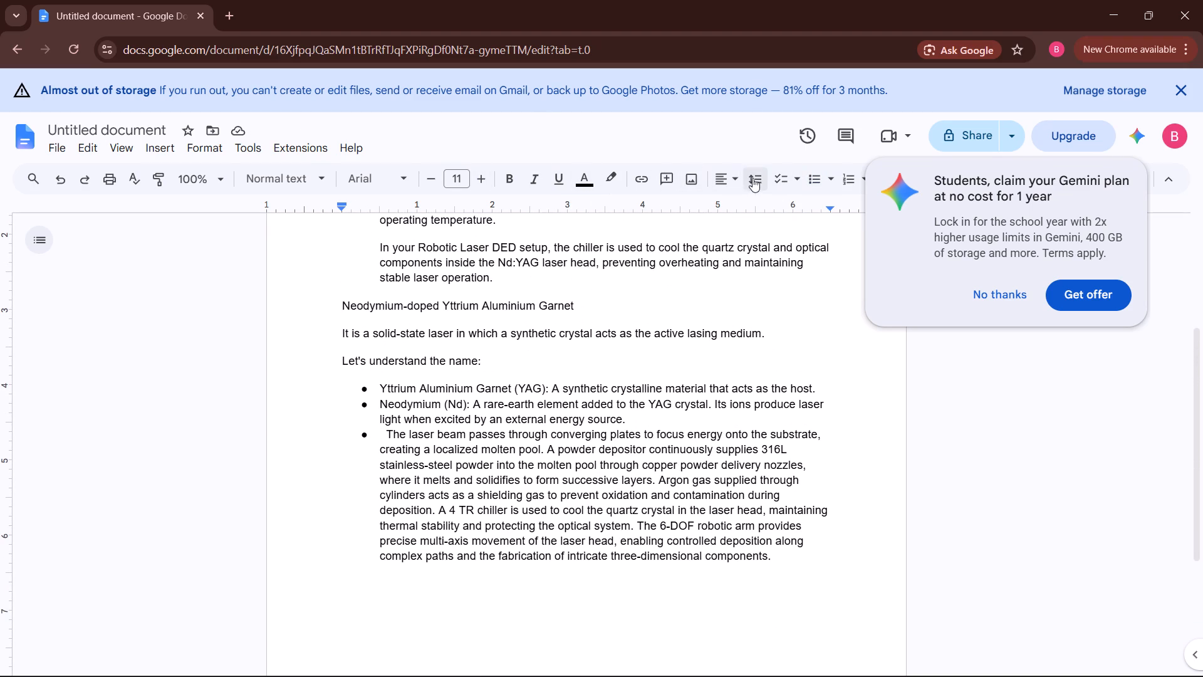
pyautogui.click(808, 183)
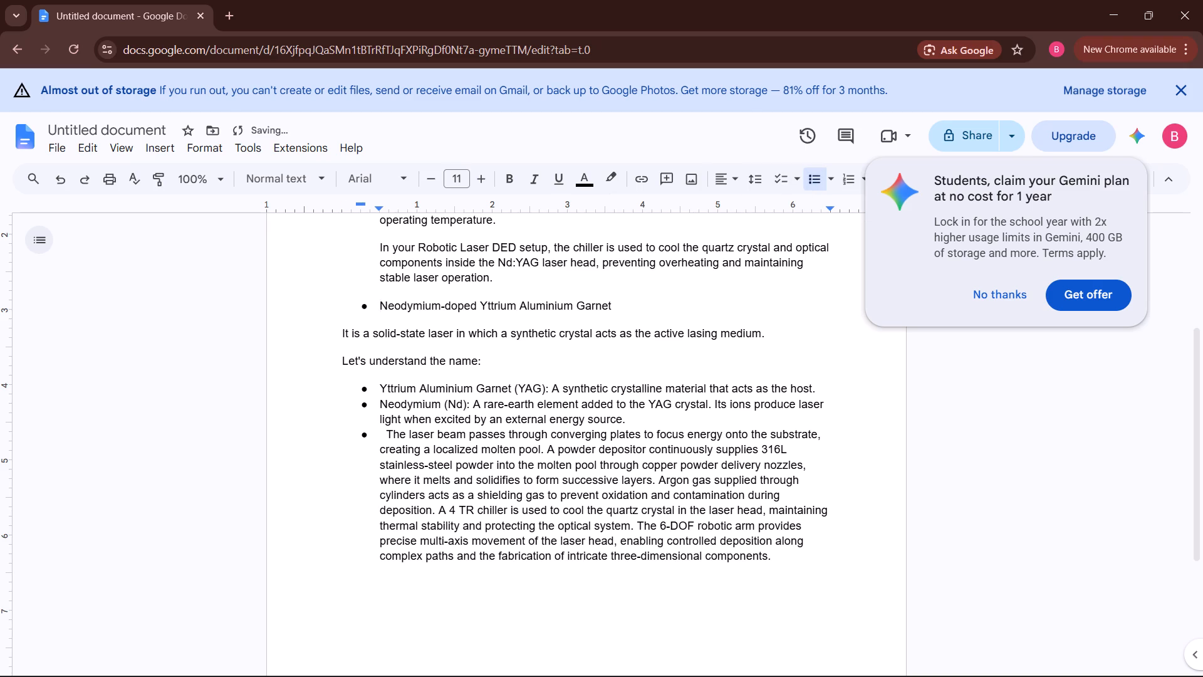
# Remove the bullets from the "Yttrium Aluminium Garnet (YAG)" and "Neodymium (Nd)" lines, keeping both indented.
pyautogui.scroll(2, 371, 338)
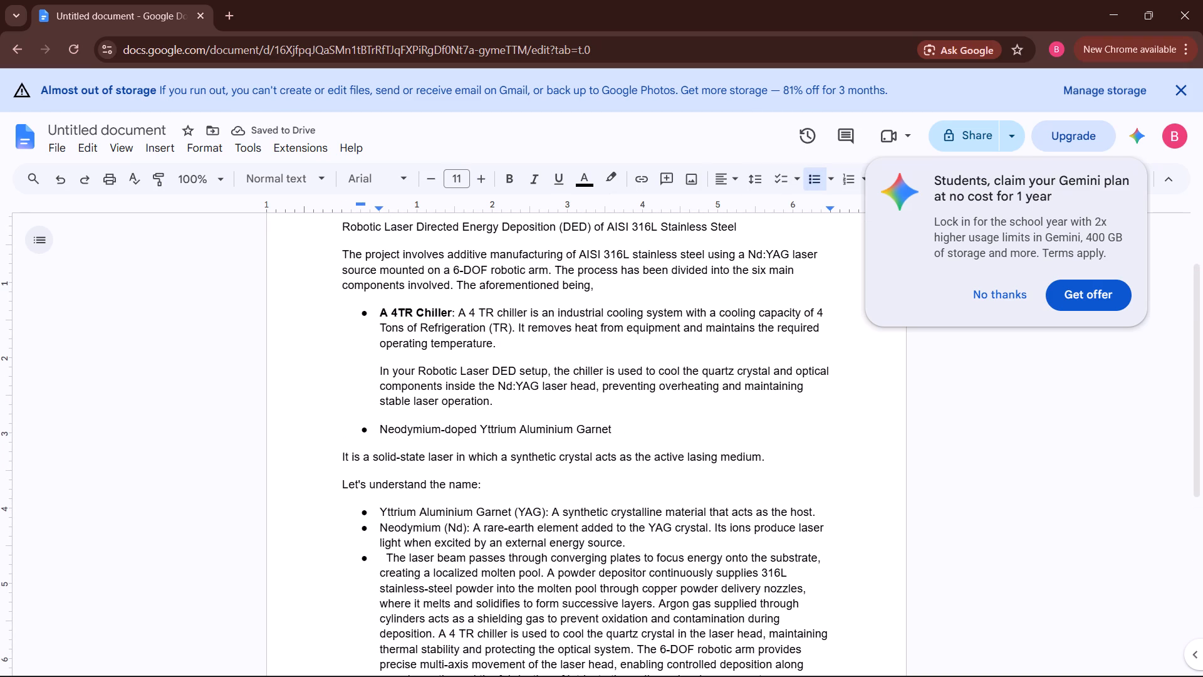
pyautogui.click(375, 518)
pyautogui.press('BackSpace')
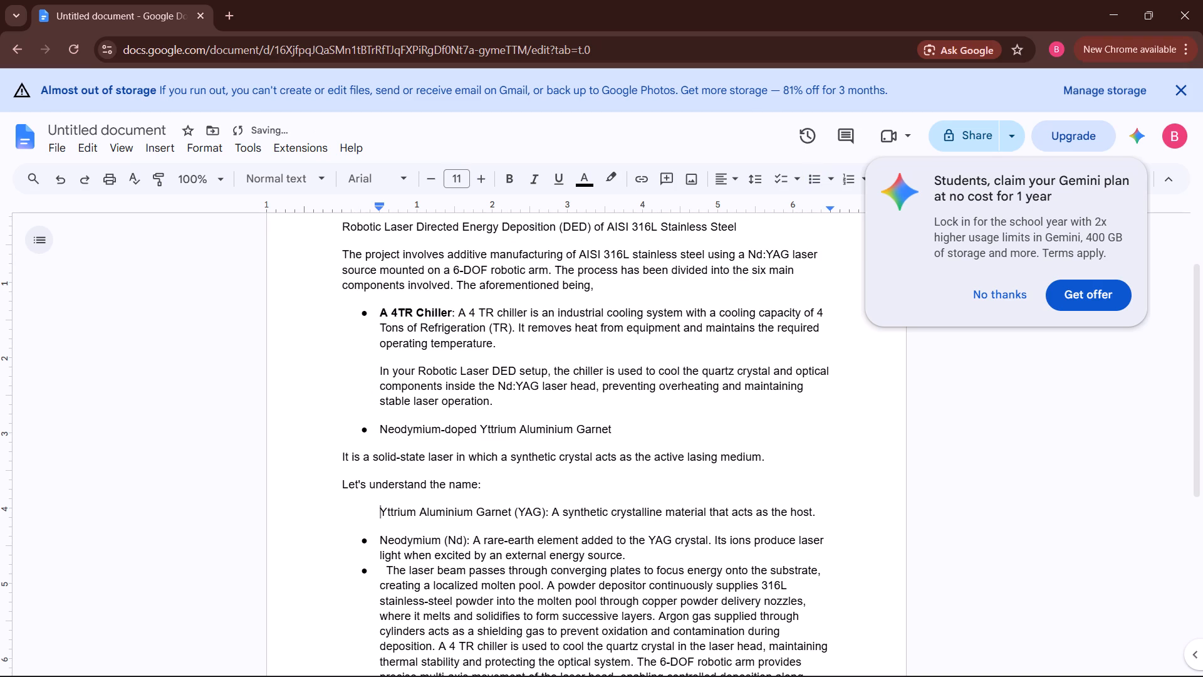
pyautogui.press('Down')
pyautogui.press('BackSpace')
# Insert the label "Nd:YAG laser source:" before "Neodymium-doped Yttrium Aluminium Garnet" in the second bullet.
pyautogui.press('Up')
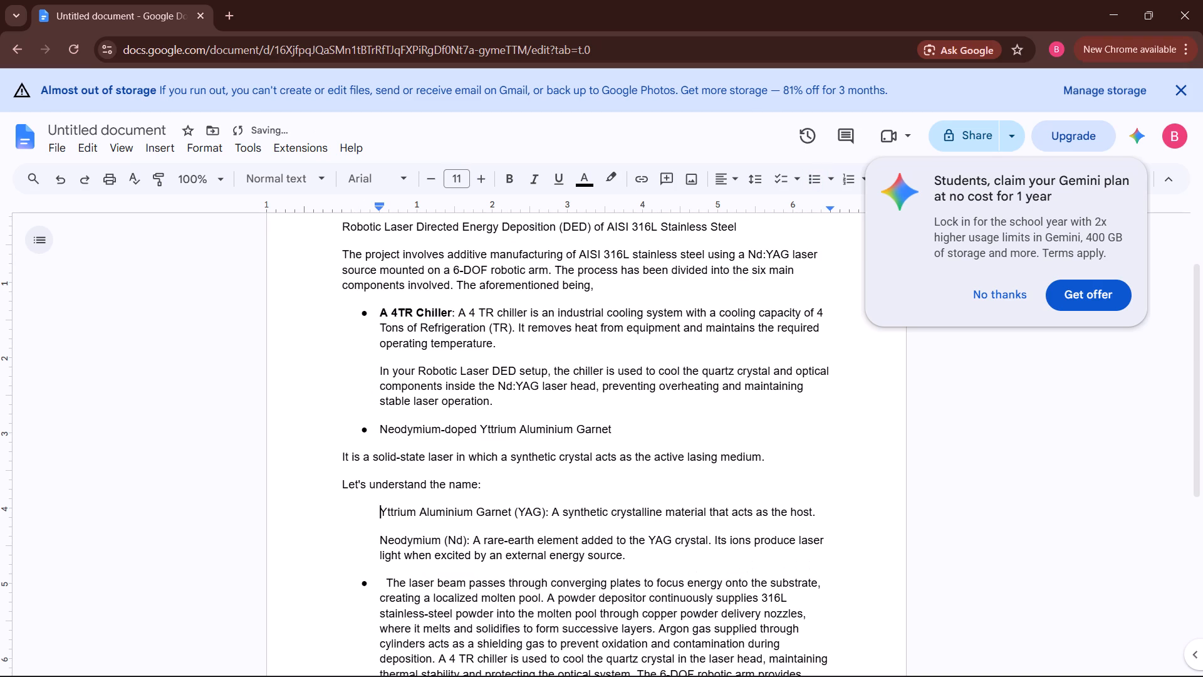
pyautogui.press('Up')
pyautogui.press('Up')
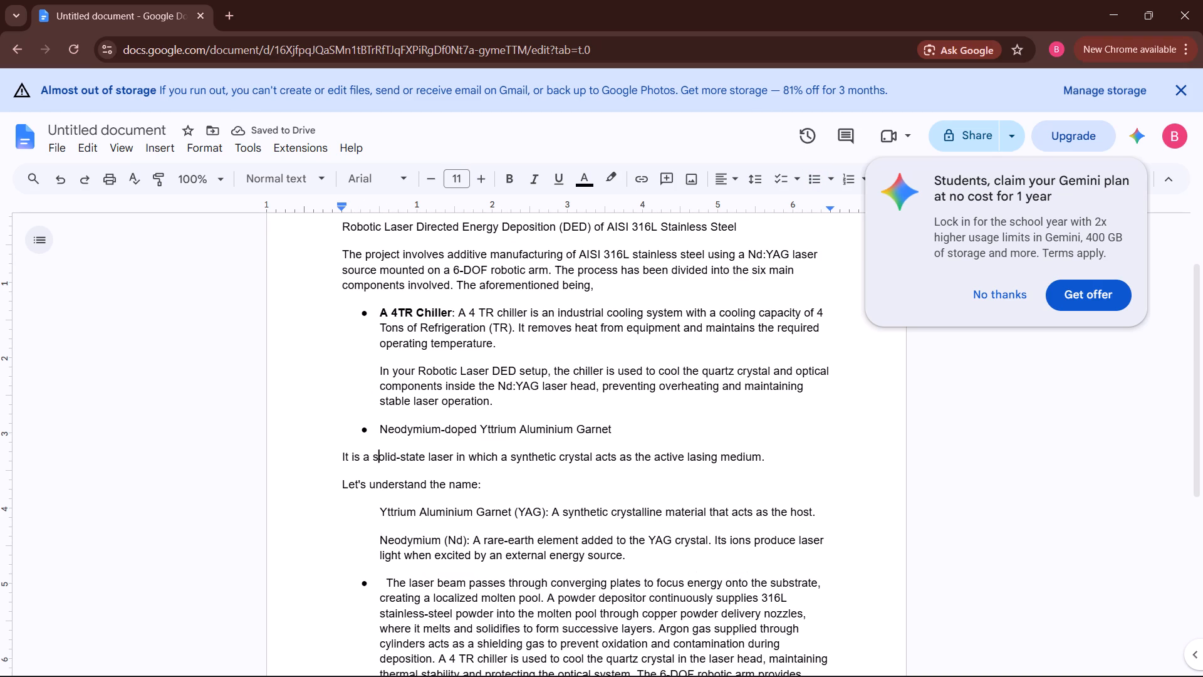
pyautogui.press('Up')
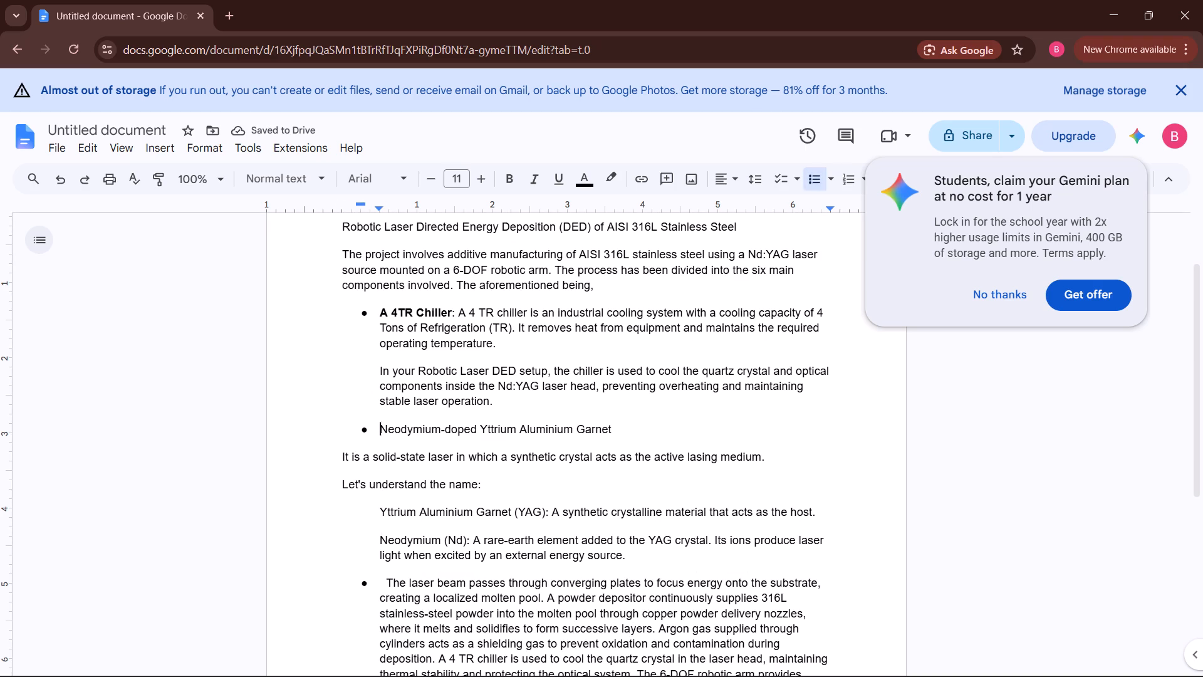
pyautogui.hotkey('shift', 'n')
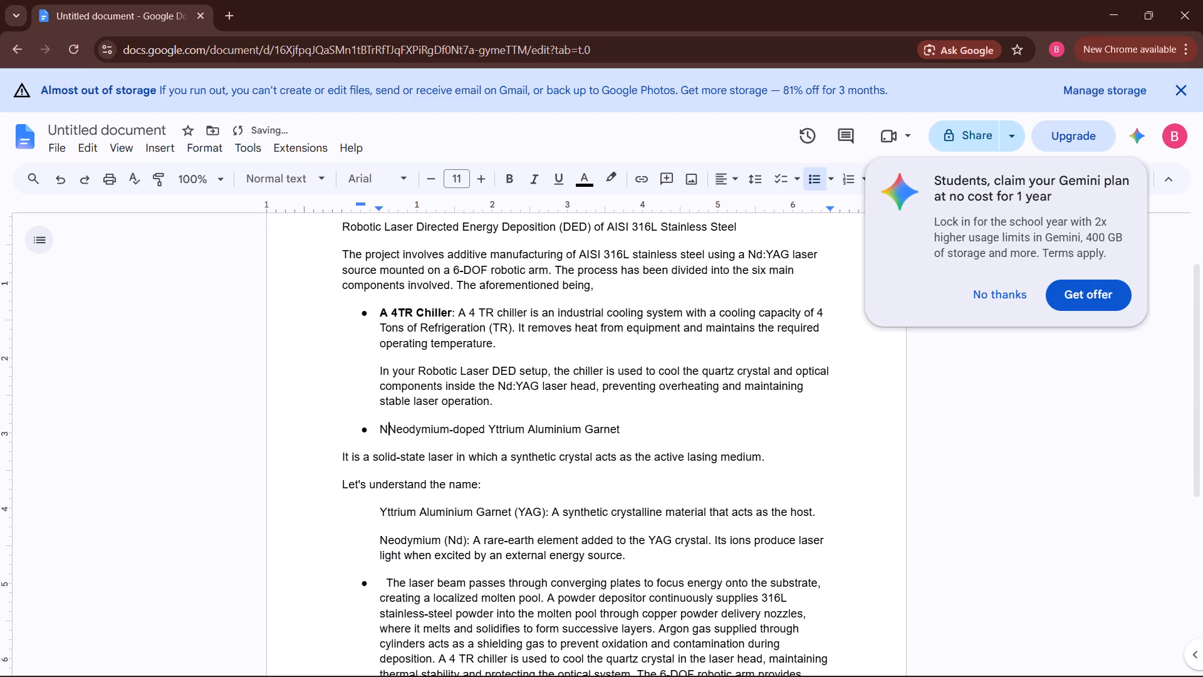
pyautogui.press('d')
pyautogui.hotkey('shift', ':')
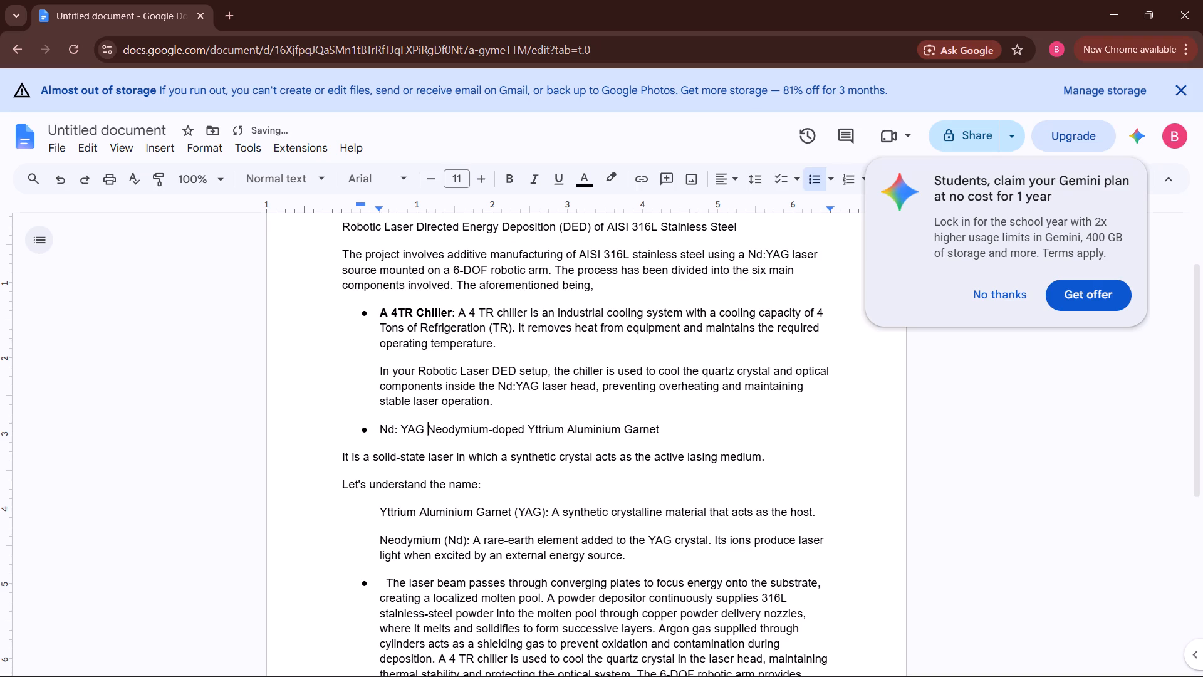
pyautogui.press('BackSpace')
pyautogui.press('BackSpace')
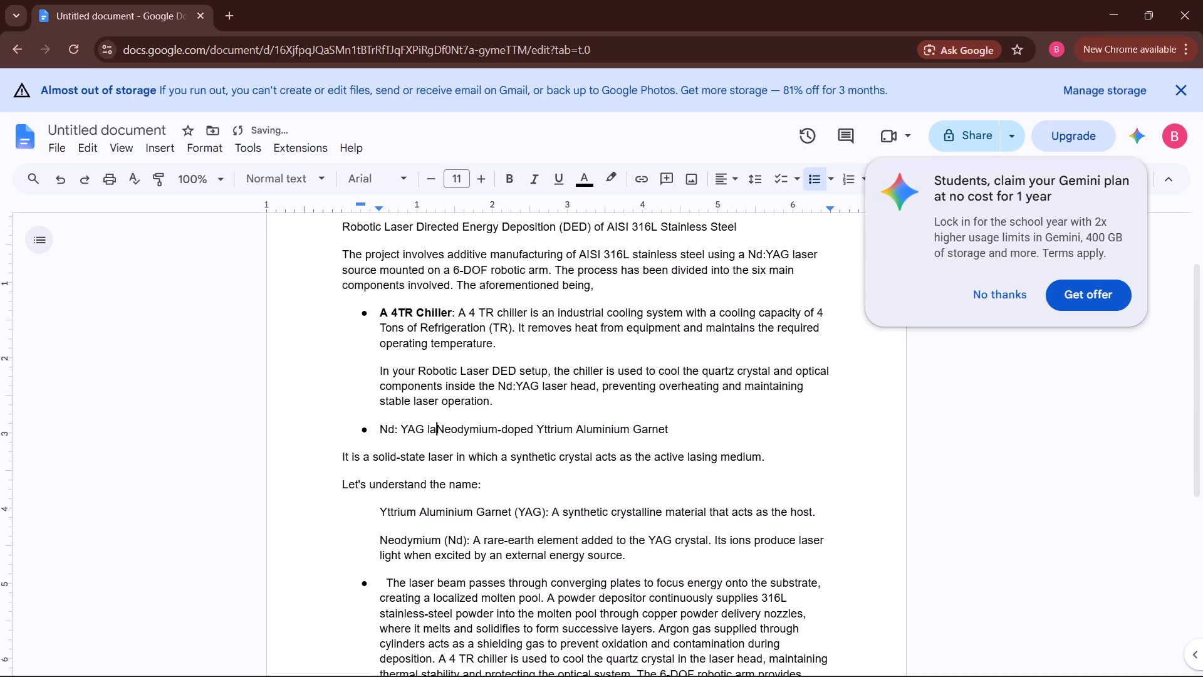
pyautogui.press('BackSpace')
pyautogui.press('BackSpace')
pyautogui.press('BackSpace')
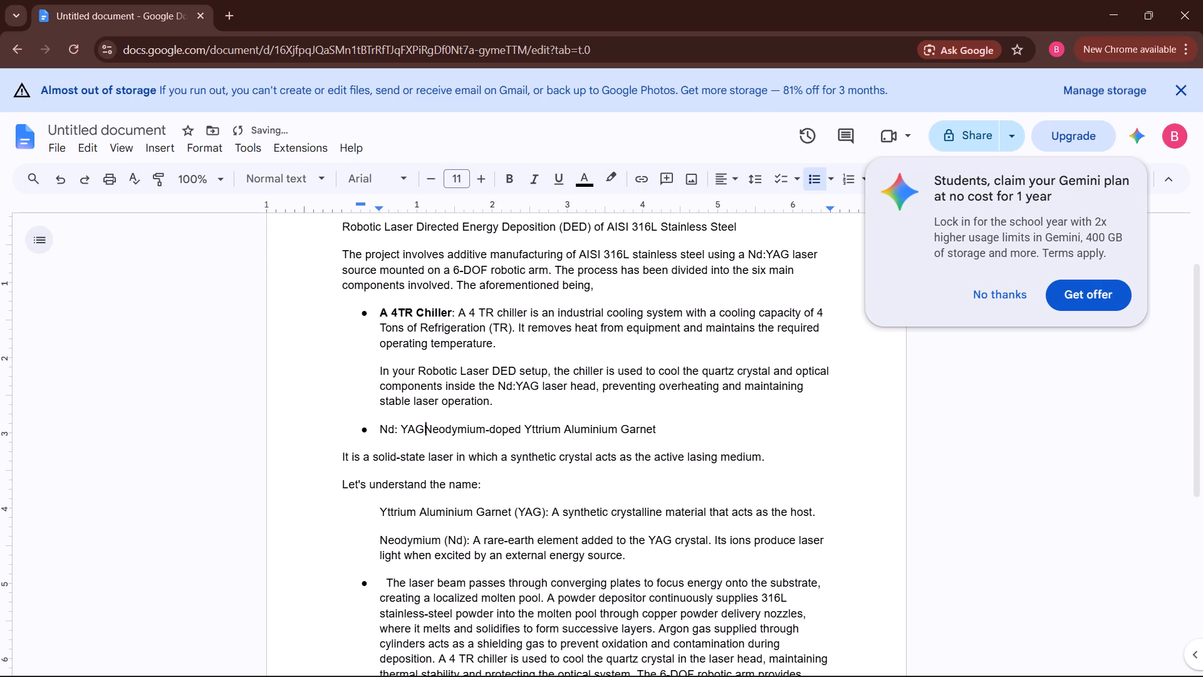
pyautogui.press('Left')
pyautogui.press('Left')
pyautogui.press('Left')
pyautogui.press('BackSpace')
pyautogui.press('space')
pyautogui.press('BackSpace')
pyautogui.press('Right')
pyautogui.press('Right')
pyautogui.press('Right')
pyautogui.press('space')
pyautogui.write('laser source:')
pyautogui.press('space')
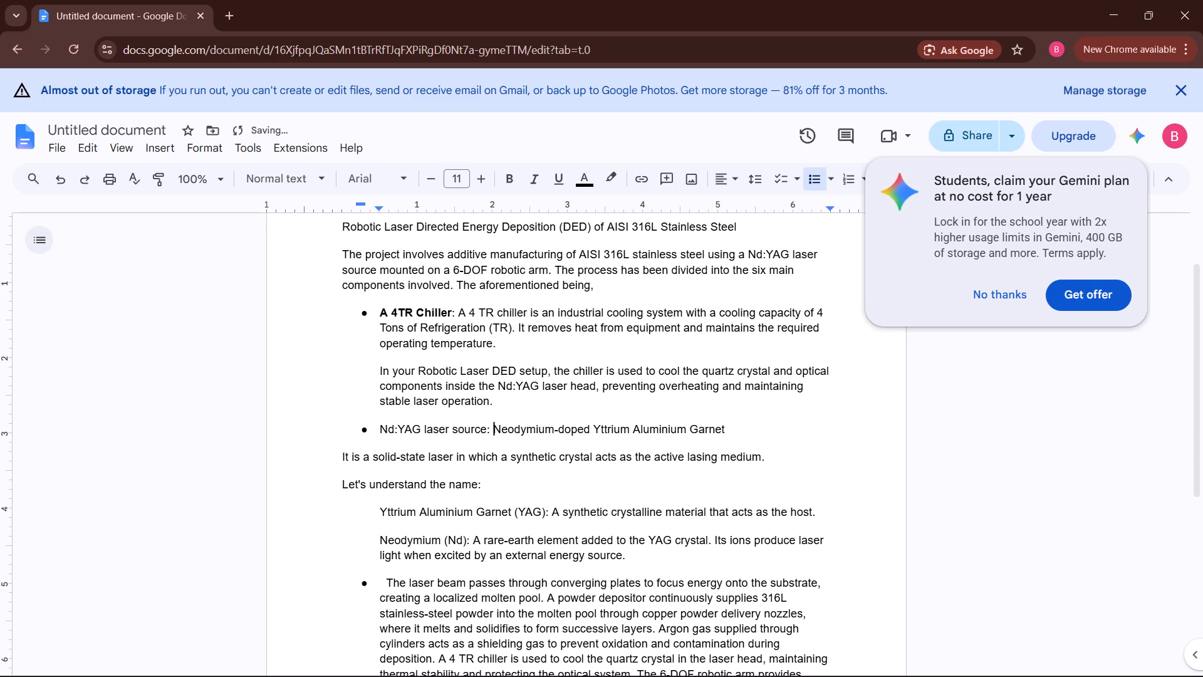
# Make the label "Nd:YAG laser source" bold, leaving out its colon.
pyautogui.moveTo(487, 428); pyautogui.dragTo(373, 435)
pyautogui.click(514, 175)
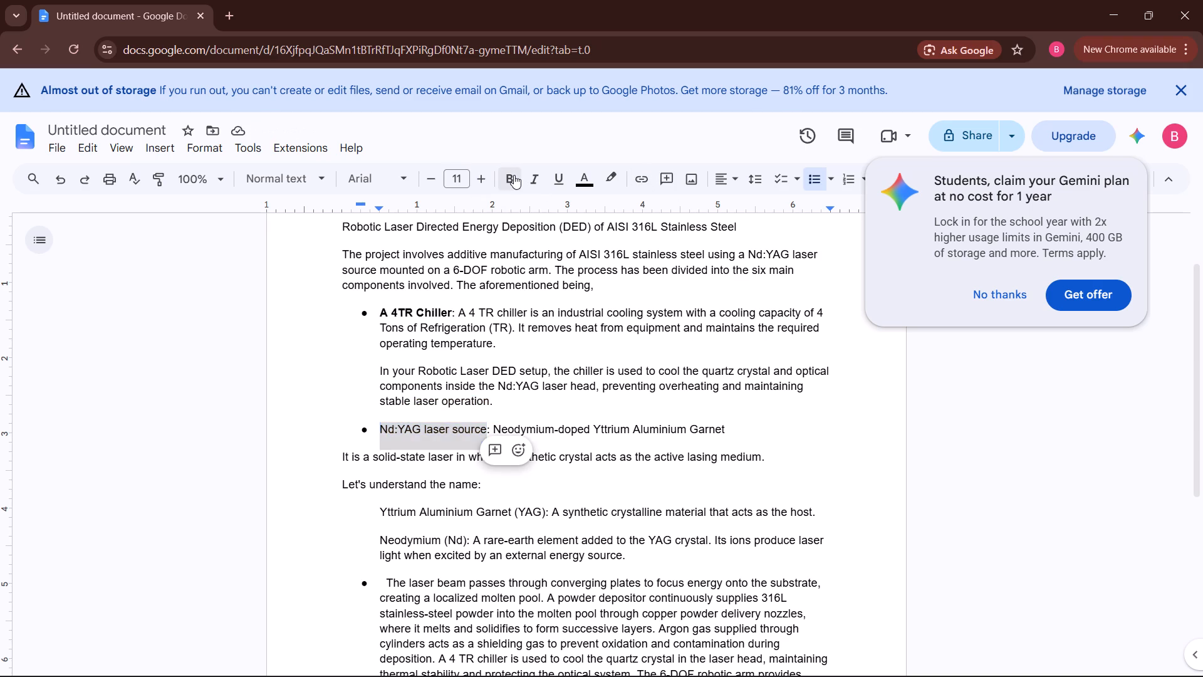
pyautogui.click(713, 466)
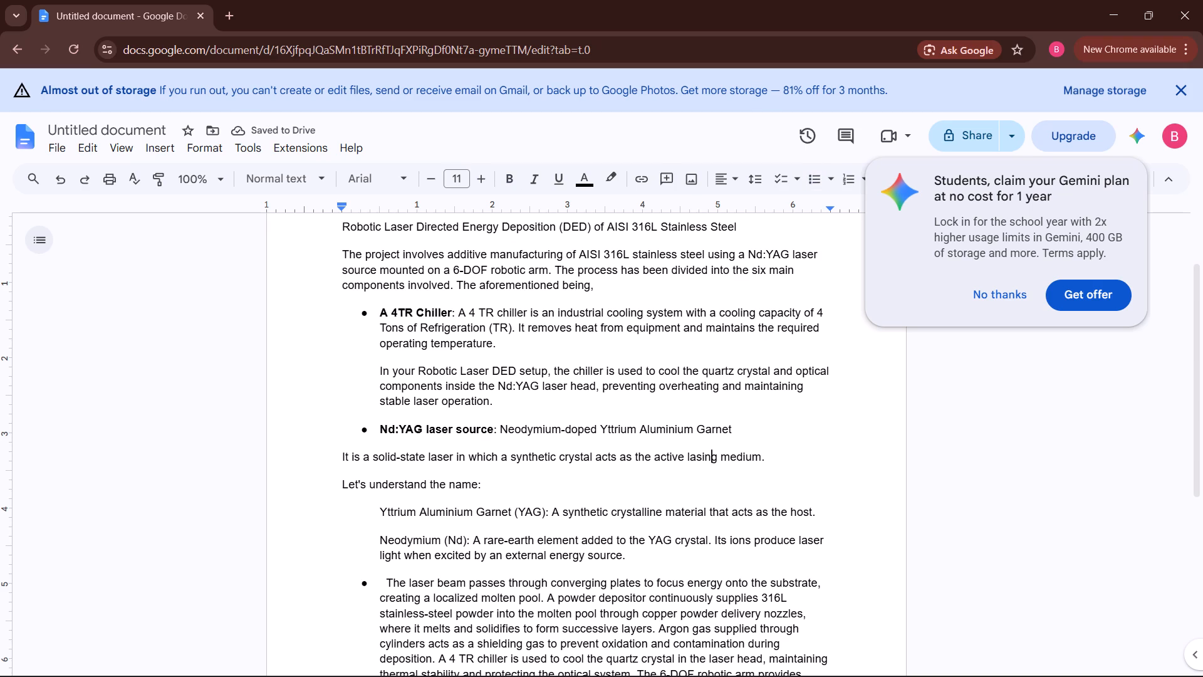
# Join the "It is a solid-state laser" paragraph to the Nd:YAG bullet, with a period and space after "Garnet".
pyautogui.click(343, 461)
pyautogui.press('BackSpace')
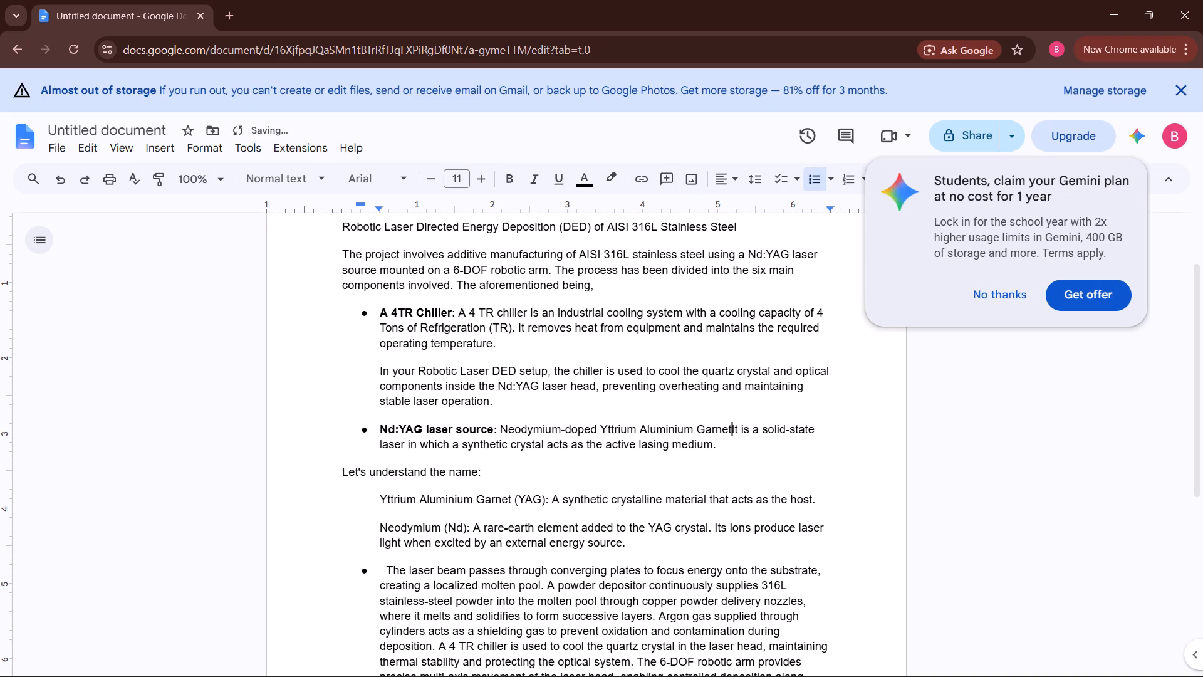
pyautogui.write('.')
pyautogui.press('space')
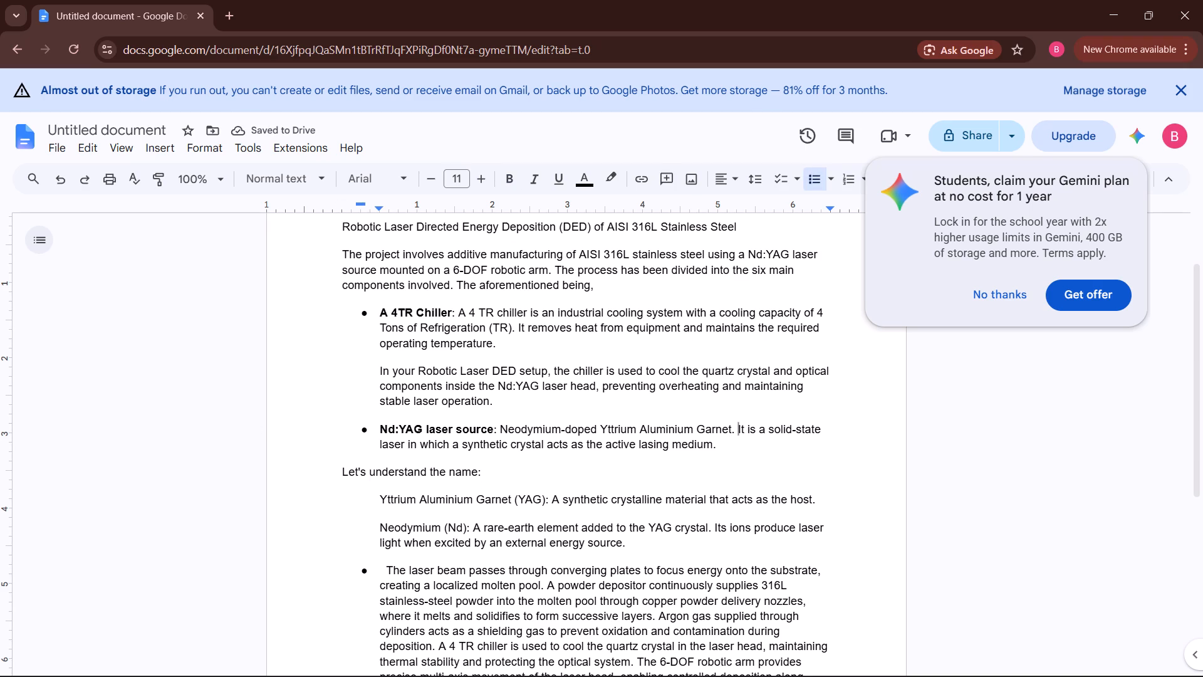
# Insert "Here, Nd:YAG stands for" before "Neodymium-doped Yttrium Aluminium Garnet" in the Nd:YAG bullet.
pyautogui.click(498, 419)
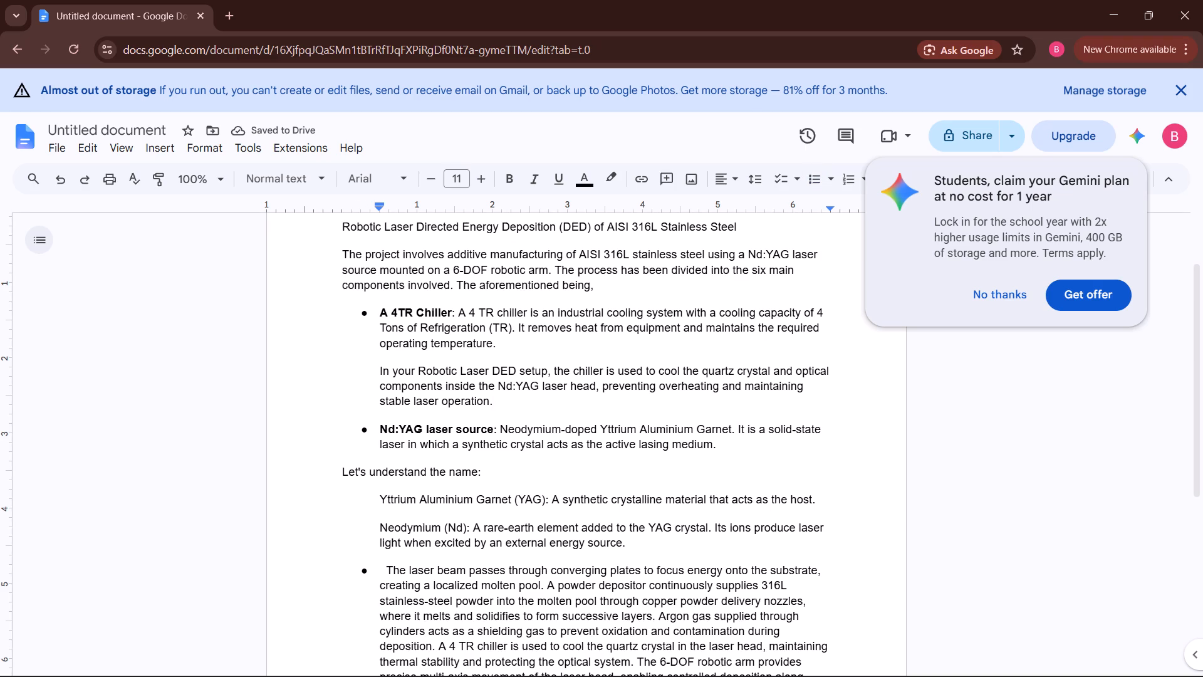
pyautogui.click(496, 426)
pyautogui.press('Right')
pyautogui.press('space')
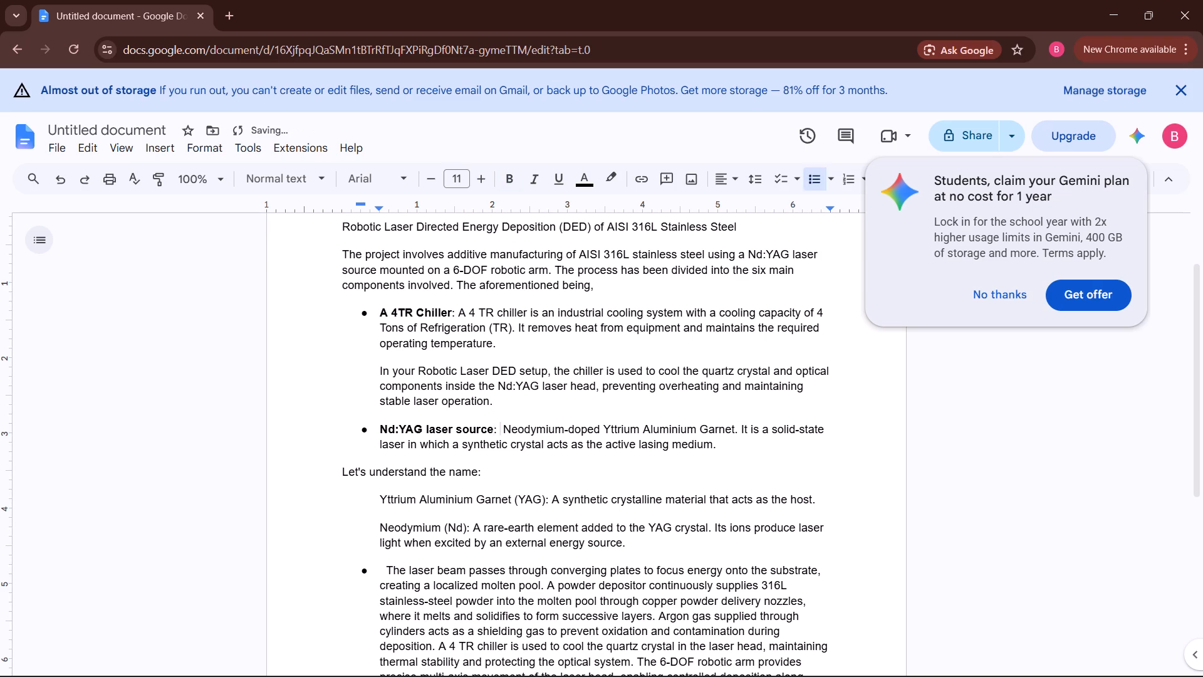
pyautogui.write('Here, Nd')
pyautogui.hotkey('shift', ':')
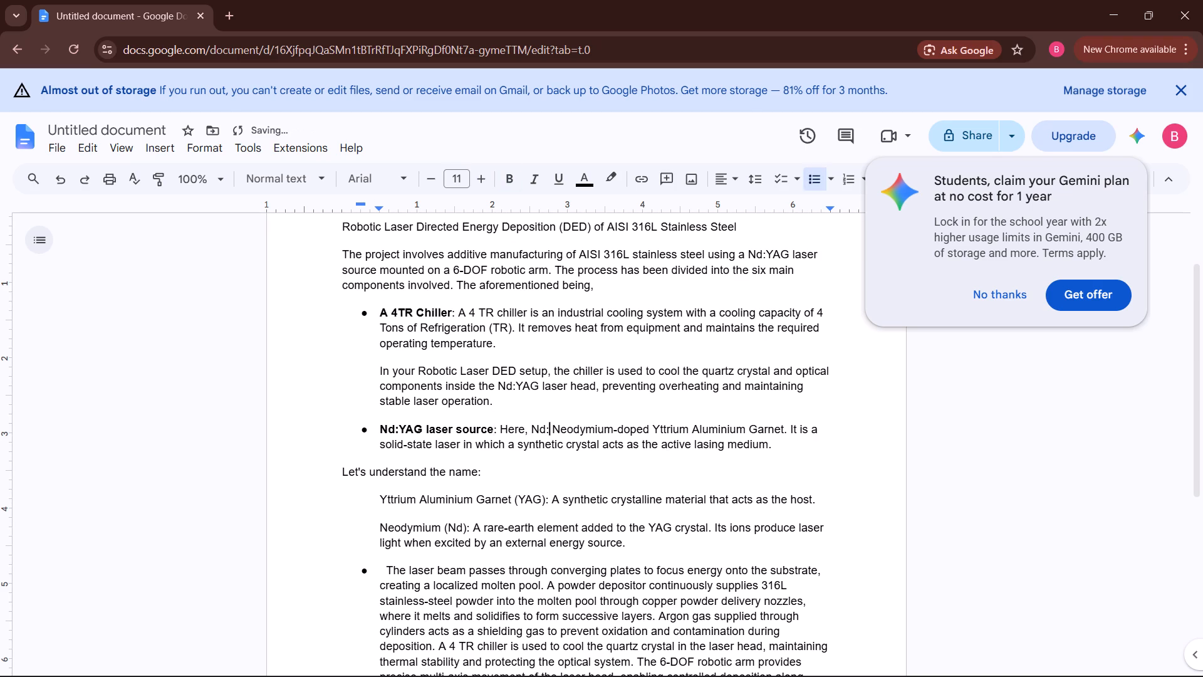
pyautogui.write('YAG')
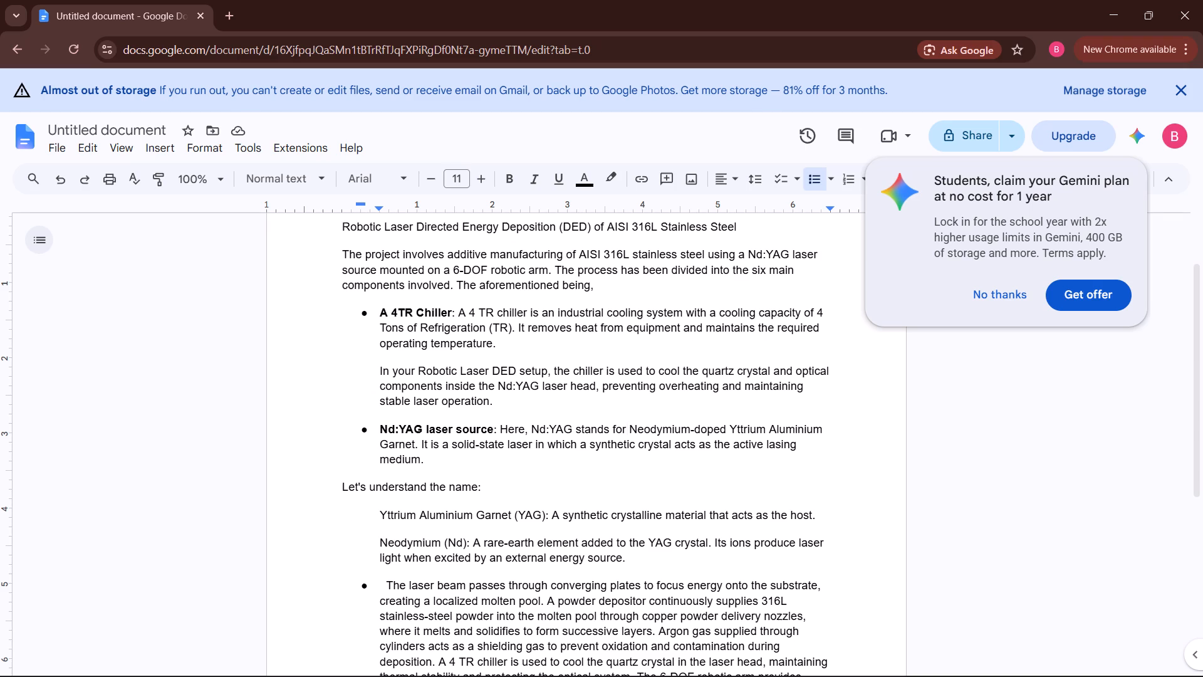
# Delete the line "Let's understand the name:" and join the "Yttrium Aluminium Garnet (YAG)" line to the Nd:YAG bullet after "lasing medium.".
pyautogui.click(401, 496)
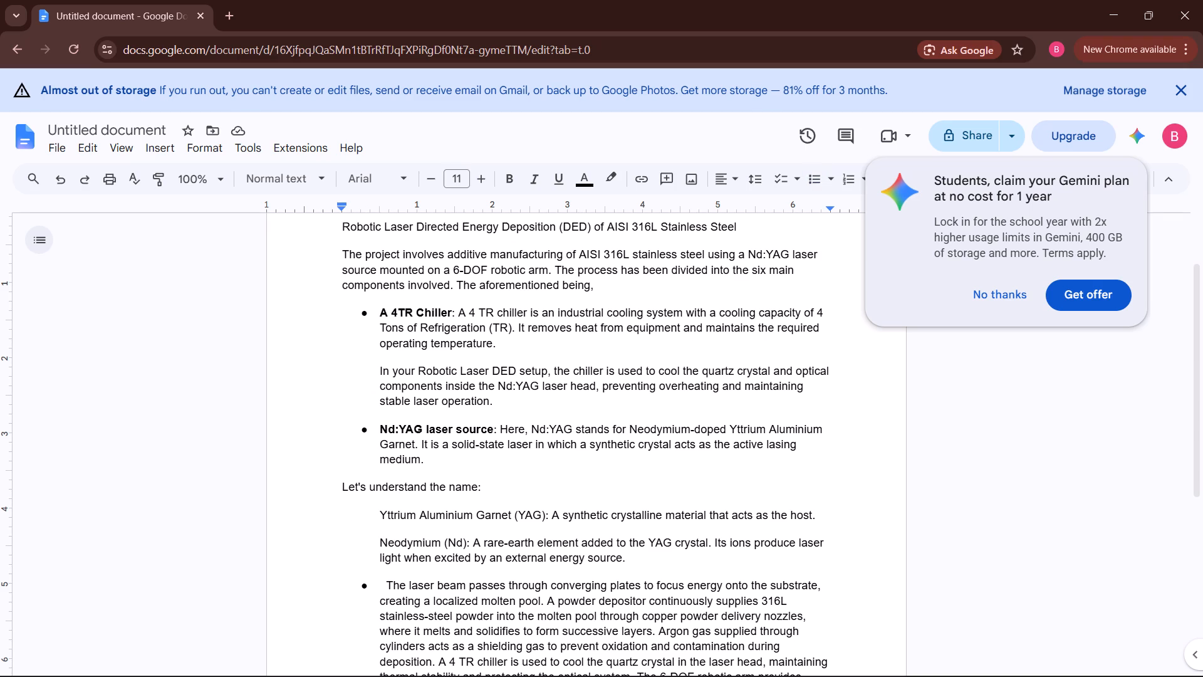
pyautogui.press('Right')
pyautogui.press('Right')
pyautogui.press('Right')
pyautogui.press('Right')
pyautogui.press('Right')
pyautogui.press('Right')
pyautogui.press('Right')
pyautogui.press('Right')
pyautogui.press('Down')
pyautogui.press('Left')
pyautogui.press('Left')
pyautogui.press('Left')
pyautogui.press('Left')
pyautogui.press('Left')
pyautogui.press('Left')
pyautogui.press('Left')
pyautogui.press('Left')
pyautogui.press('Left')
pyautogui.press('Left')
pyautogui.press('Left')
pyautogui.press('BackSpace')
pyautogui.press('BackSpace')
pyautogui.press('BackSpace')
pyautogui.press('BackSpace')
pyautogui.press('BackSpace')
pyautogui.press('BackSpace')
pyautogui.press('BackSpace')
pyautogui.press('BackSpace')
pyautogui.press('BackSpace')
pyautogui.press('BackSpace')
pyautogui.press('BackSpace')
pyautogui.press('BackSpace')
pyautogui.press('BackSpace')
pyautogui.press('BackSpace')
pyautogui.press('BackSpace')
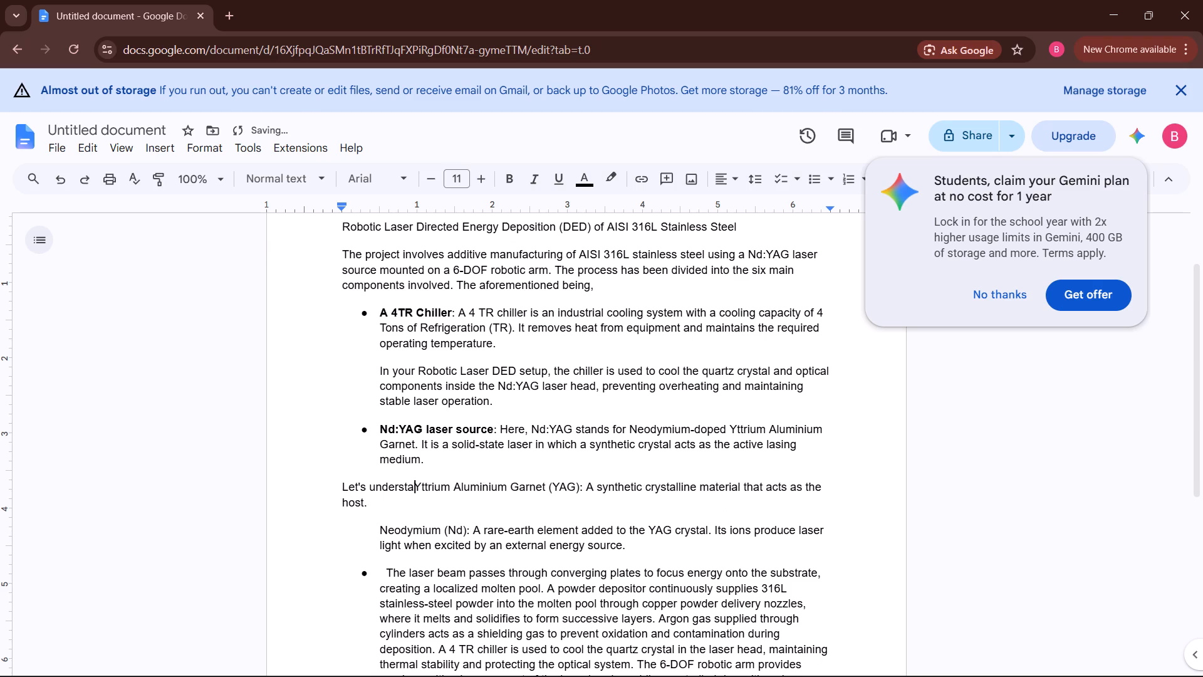
pyautogui.press('BackSpace')
pyautogui.press('BackSpace')
pyautogui.press('BackSpace')
pyautogui.press('BackSpace')
pyautogui.press('BackSpace')
pyautogui.press('BackSpace')
pyautogui.press('BackSpace')
pyautogui.press('BackSpace')
pyautogui.press('BackSpace')
pyautogui.press('BackSpace')
pyautogui.press('BackSpace')
pyautogui.press('BackSpace')
pyautogui.press('BackSpace')
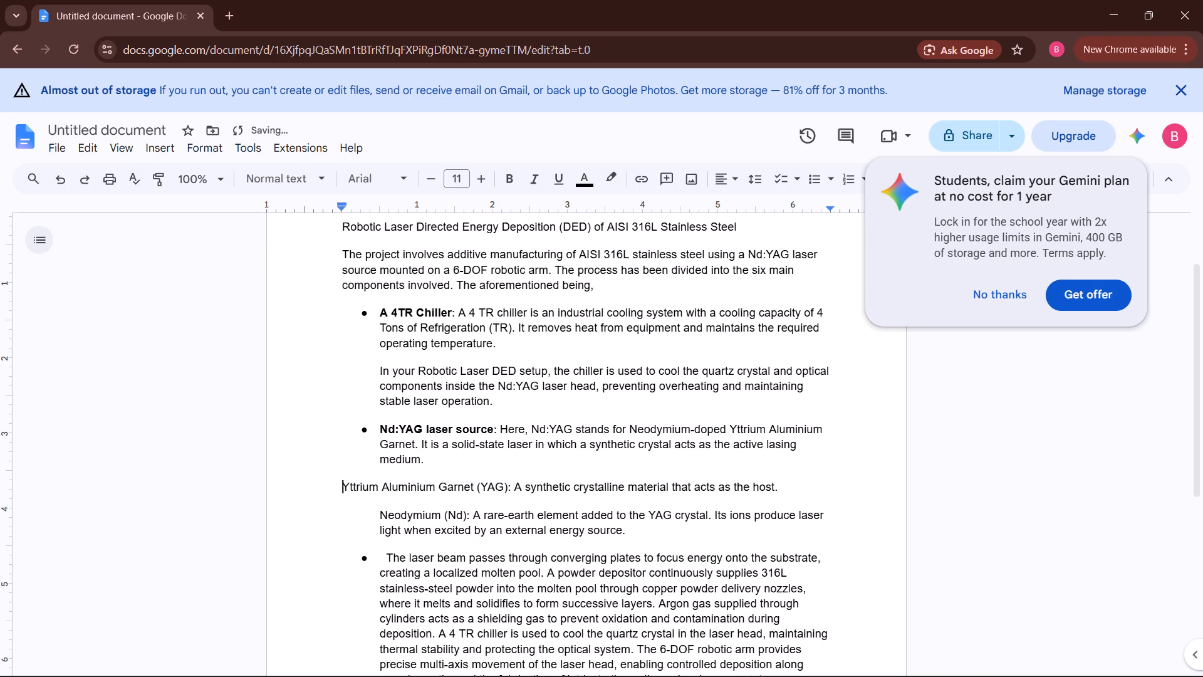
pyautogui.press('BackSpace')
pyautogui.press('space')
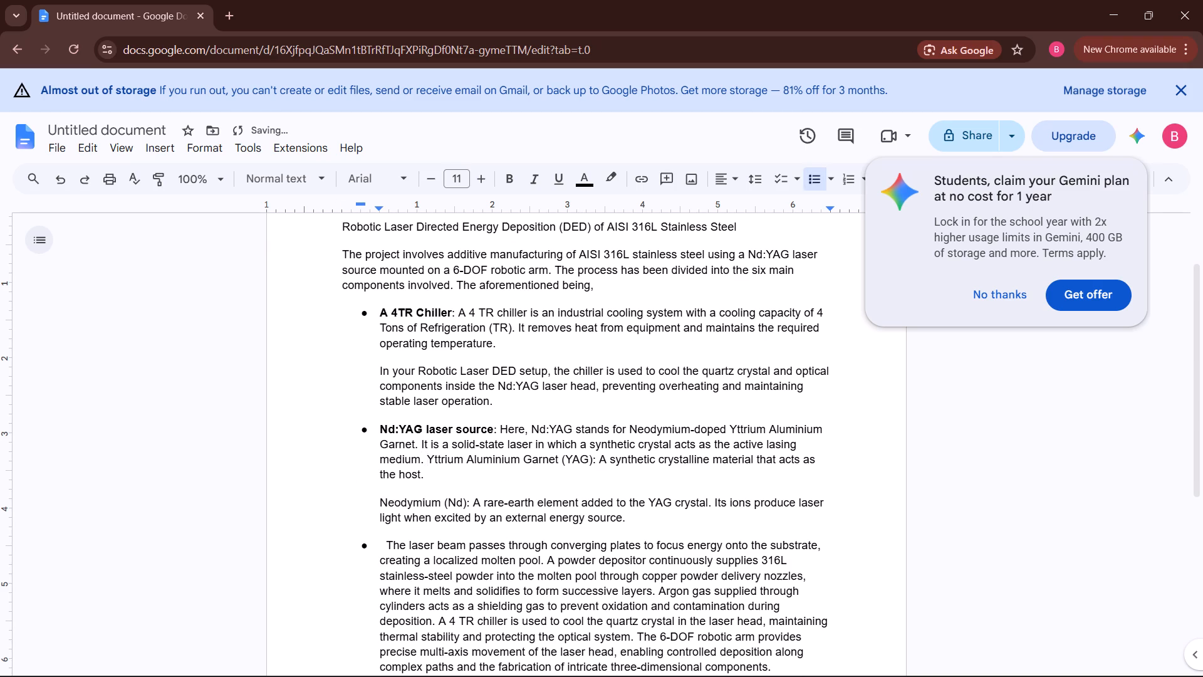
# Insert "The name translates to the following two parts -" before "Yttrium Aluminium Garnet (YAG)" in the Nd:YAG bullet.
pyautogui.write('The name translates to')
pyautogui.press('space')
pyautogui.write('the following two')
pyautogui.press('space')
pyautogui.write('parts')
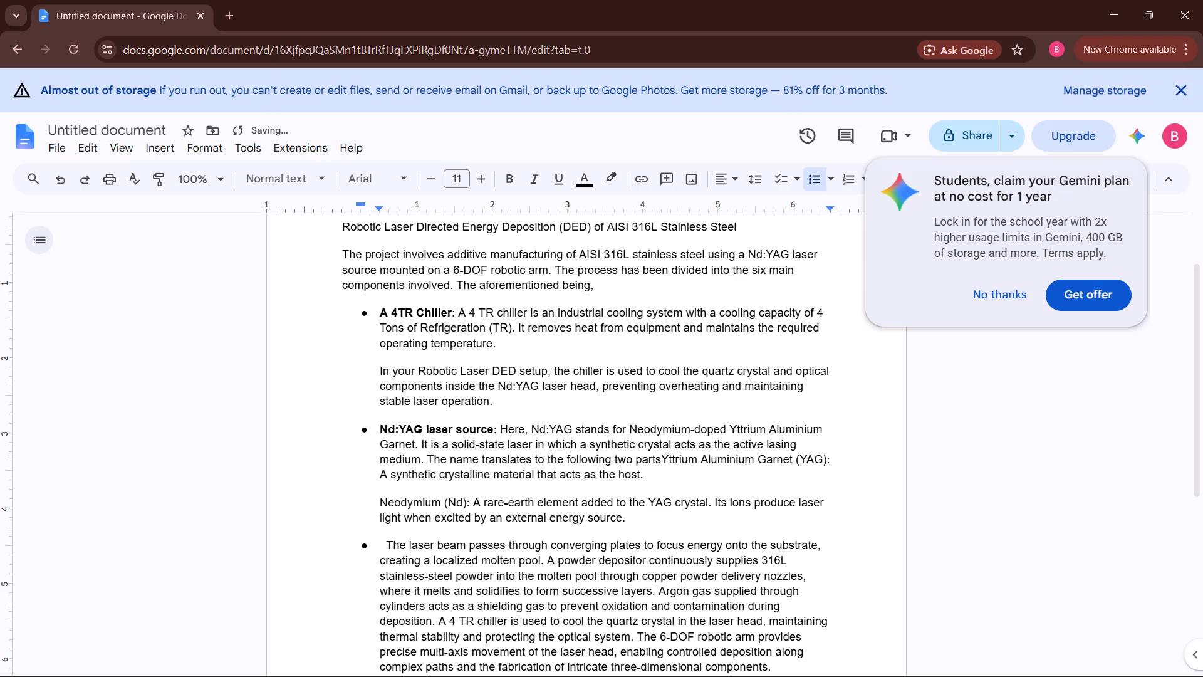
pyautogui.press('space')
pyautogui.write('-')
pyautogui.press('space')
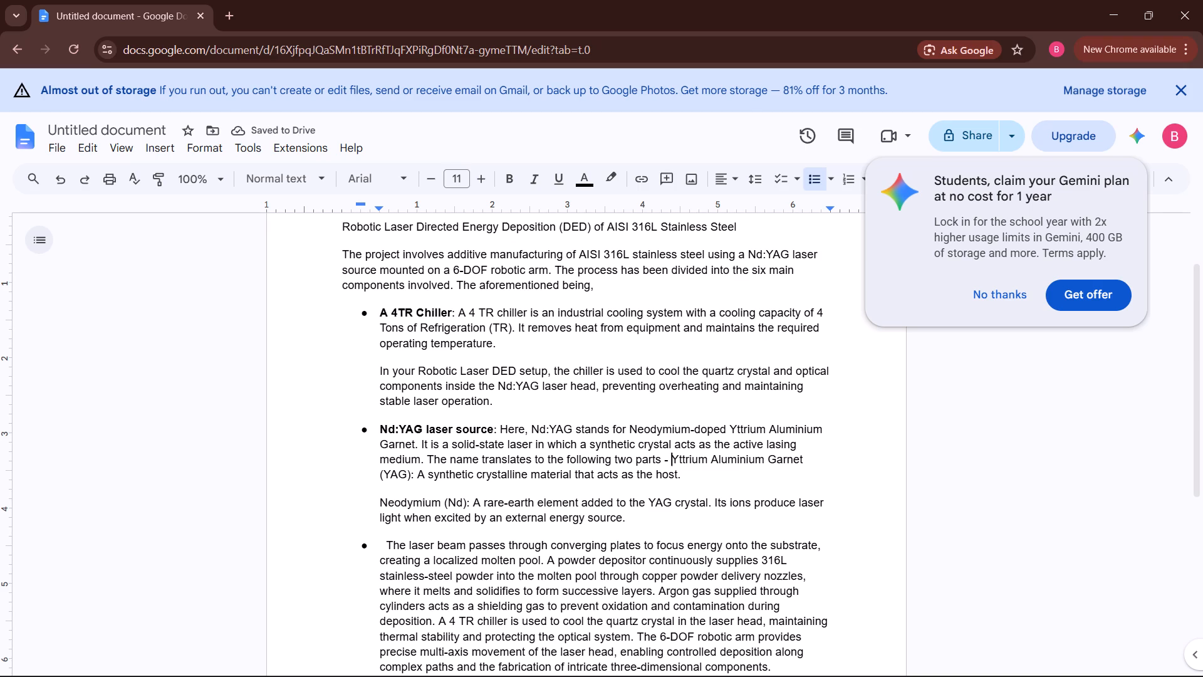
# Bold the text from "Yttrium Aluminium Garnet (YAG)" through "excited by an external energy source.".
pyautogui.moveTo(674, 456); pyautogui.dragTo(529, 470)
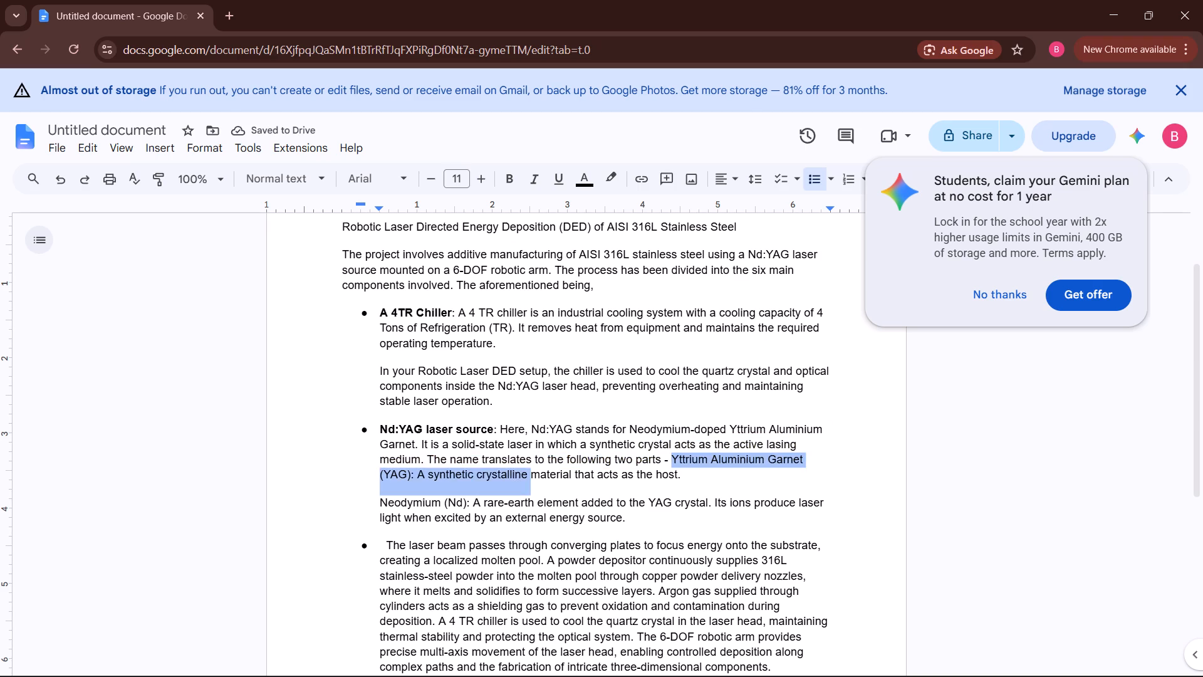
pyautogui.moveTo(529, 470); pyautogui.dragTo(425, 473)
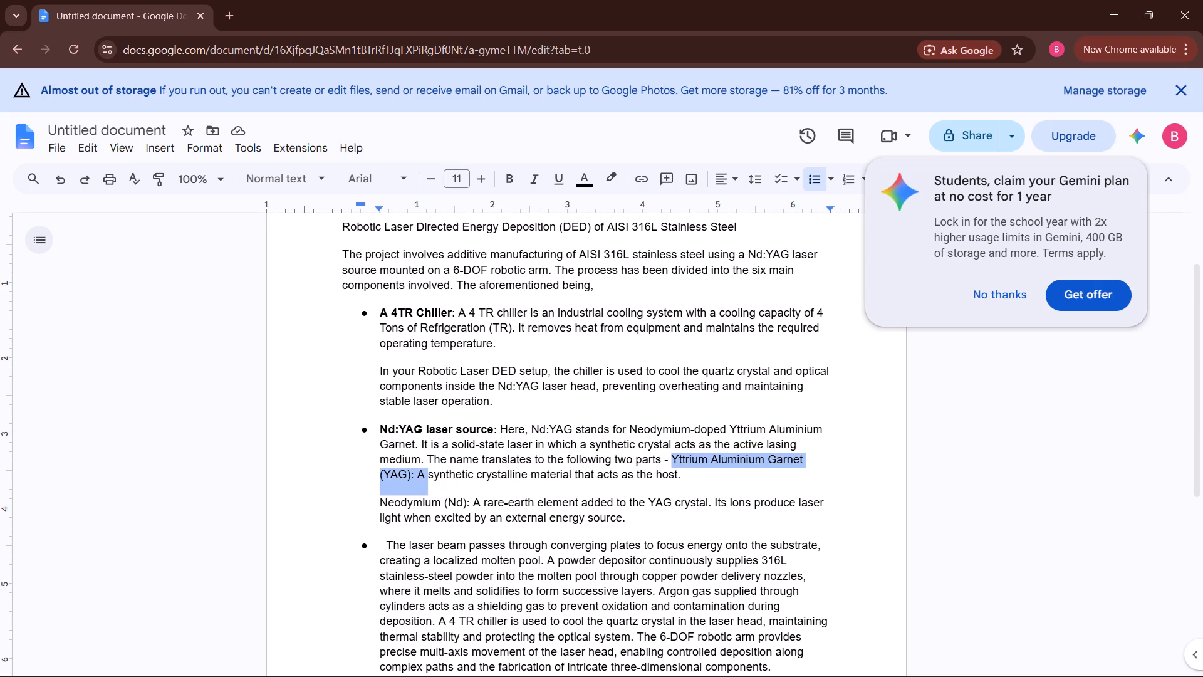
pyautogui.moveTo(425, 473); pyautogui.dragTo(698, 478)
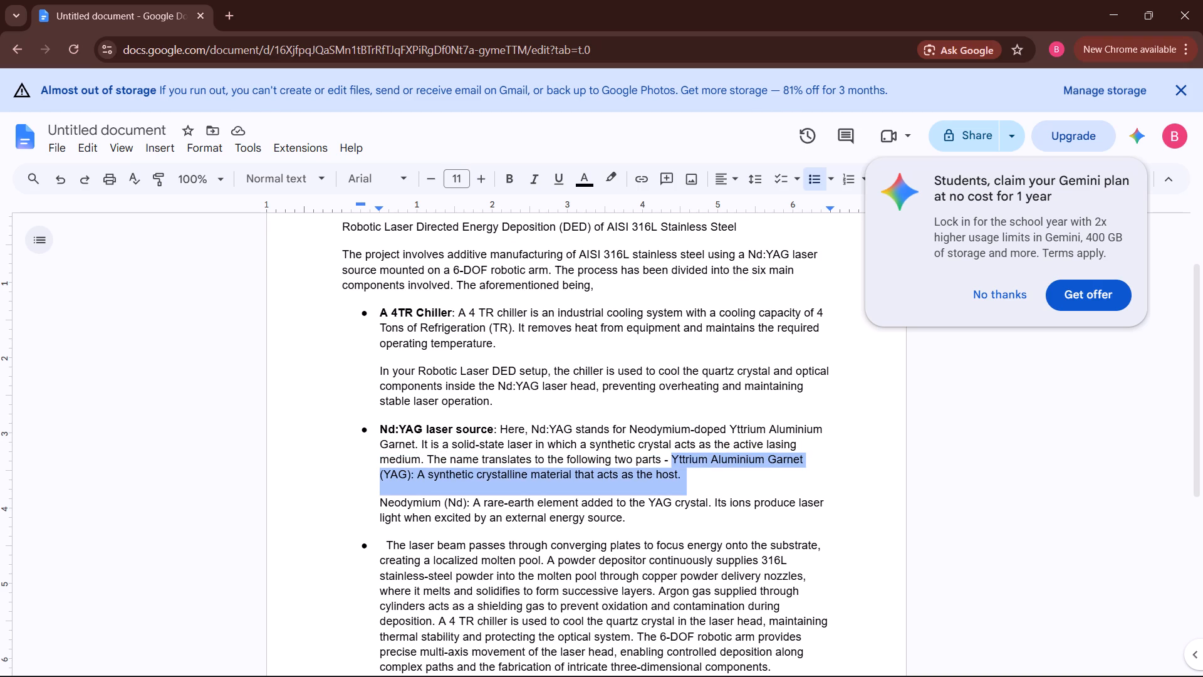
pyautogui.moveTo(698, 478); pyautogui.dragTo(677, 520)
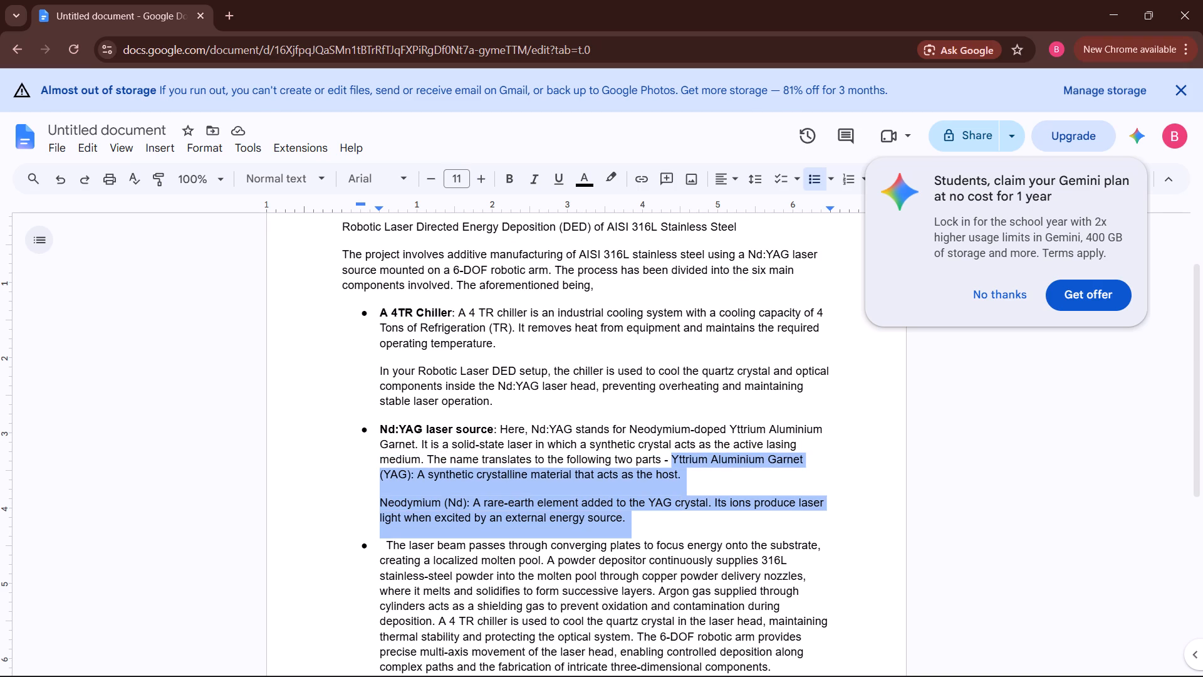
pyautogui.moveTo(677, 520); pyautogui.dragTo(677, 519)
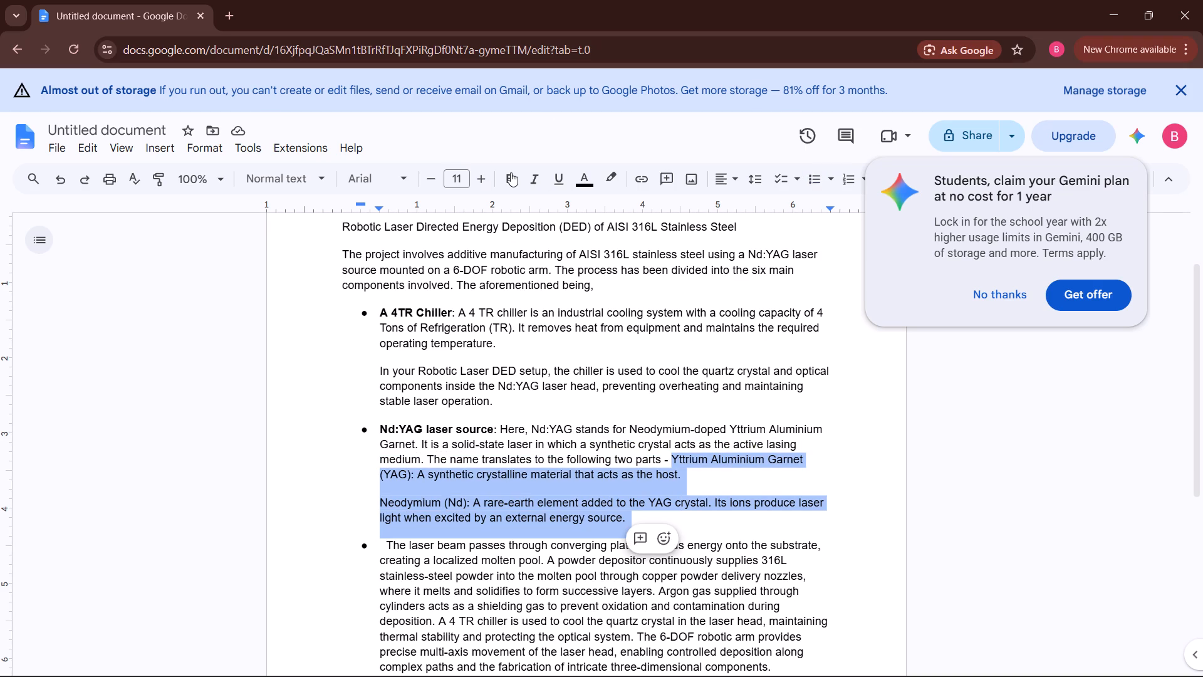
pyautogui.click(511, 172)
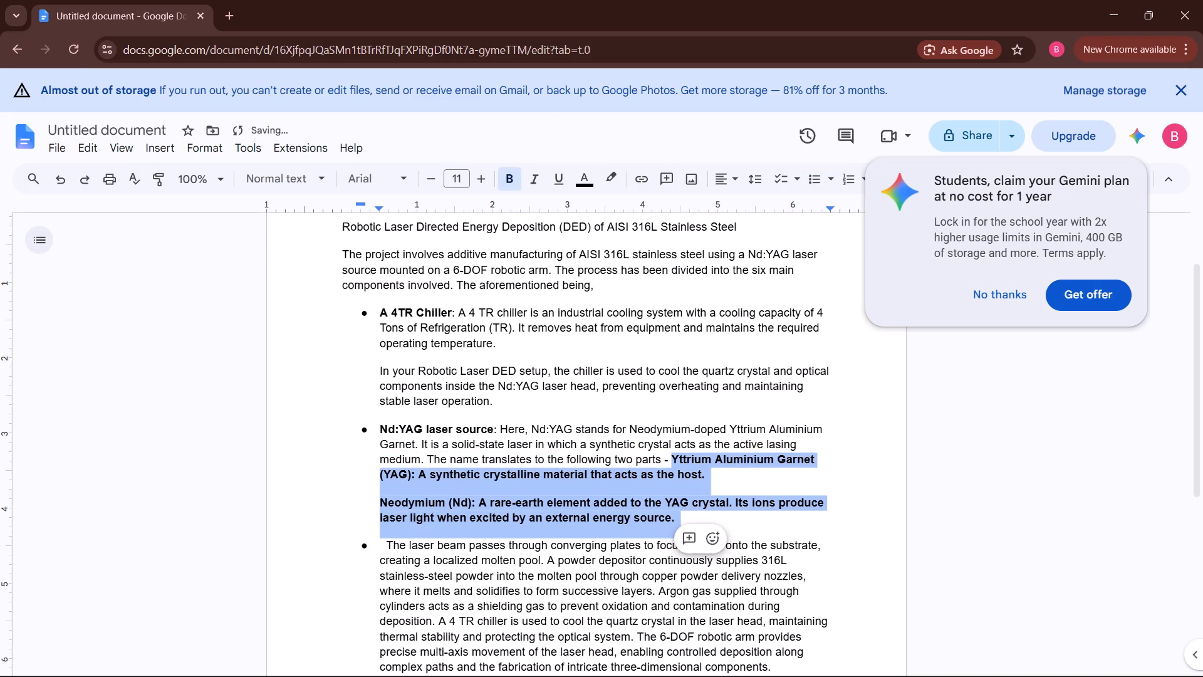
# Add the word "And" in non-bold text after "A synthetic crystalline material that acts as the host.".
pyautogui.click(704, 470)
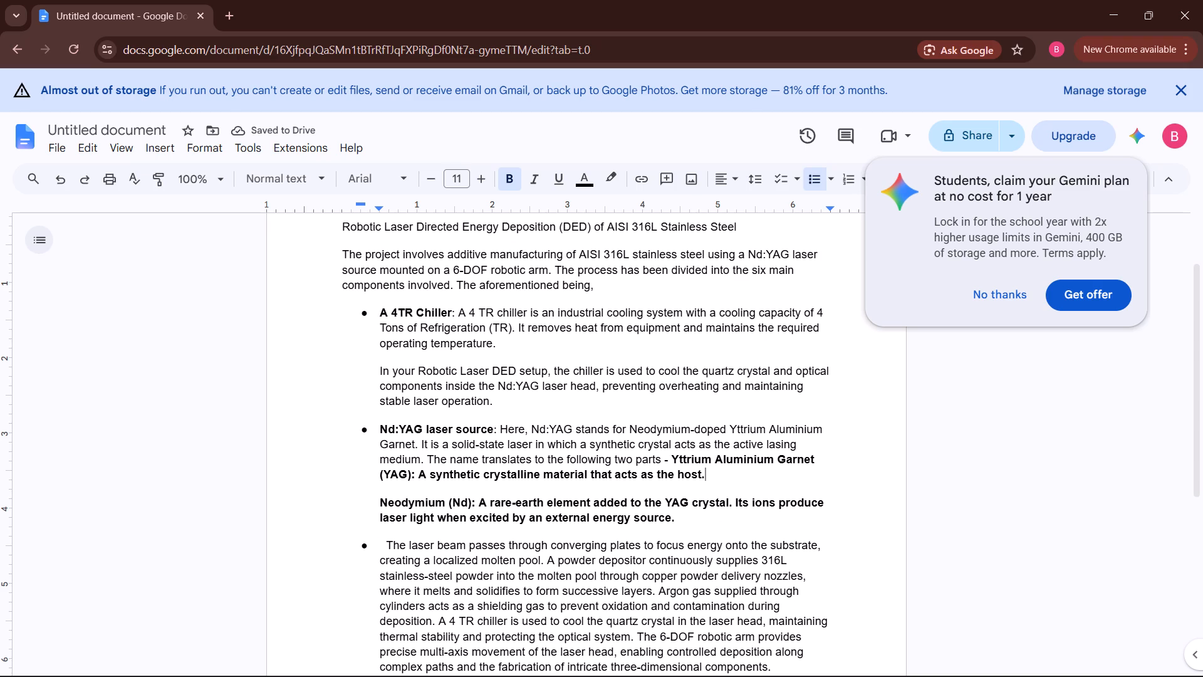
pyautogui.press('space')
pyautogui.click(504, 181)
pyautogui.write('and')
pyautogui.press('space')
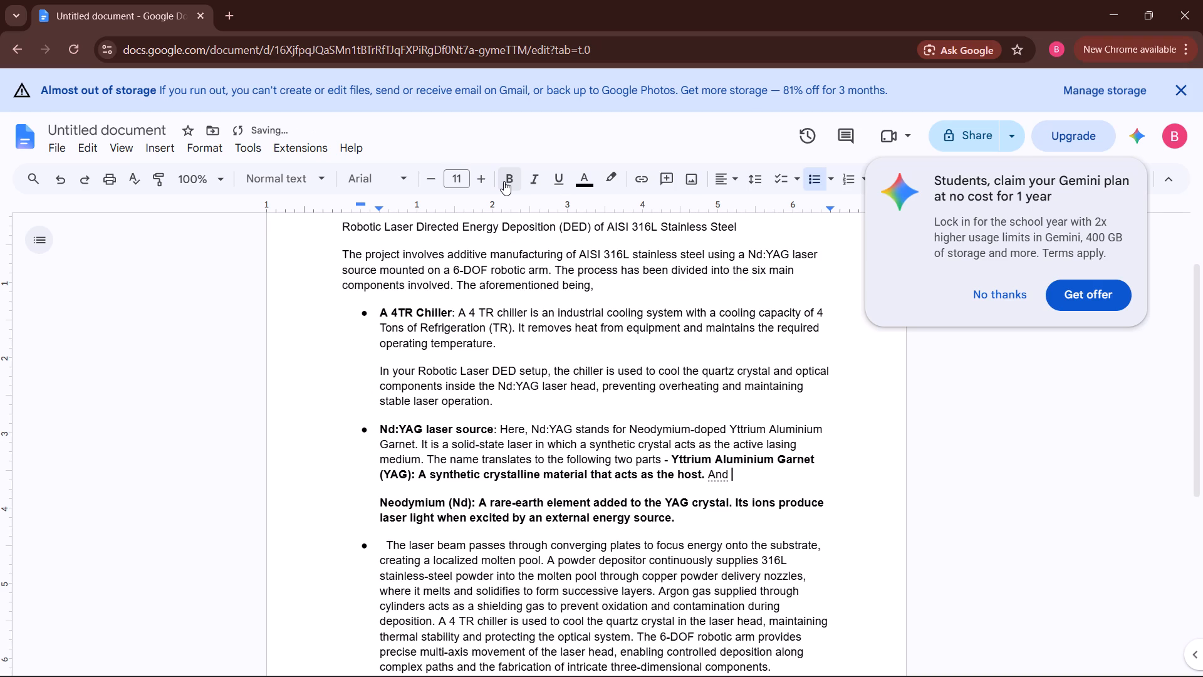
# Replace the period and "And" following "acts as the host" in the Nd:YAG bullet with a non-bold lowercase "and".
pyautogui.press('Left')
pyautogui.press('Left')
pyautogui.press('Left')
pyautogui.press('Left')
pyautogui.press('Left')
pyautogui.press('Right')
pyautogui.press('Right')
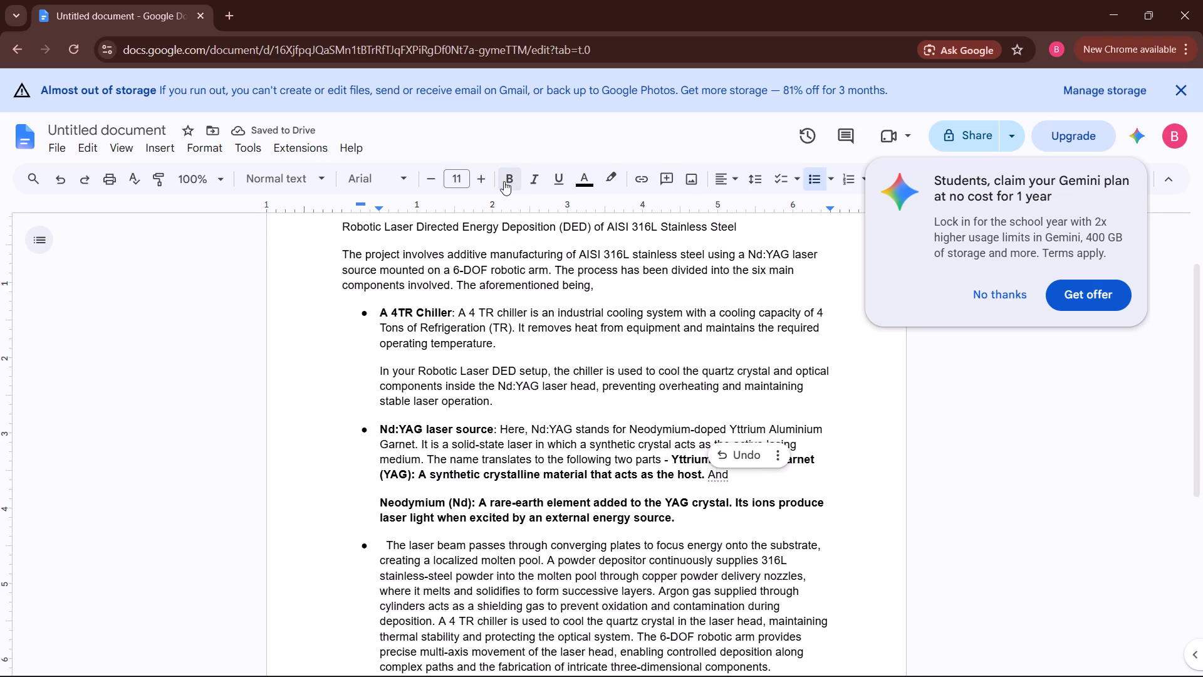
pyautogui.press('BackSpace')
pyautogui.press('BackSpace')
pyautogui.press('BackSpace')
pyautogui.press('space')
pyautogui.write('a')
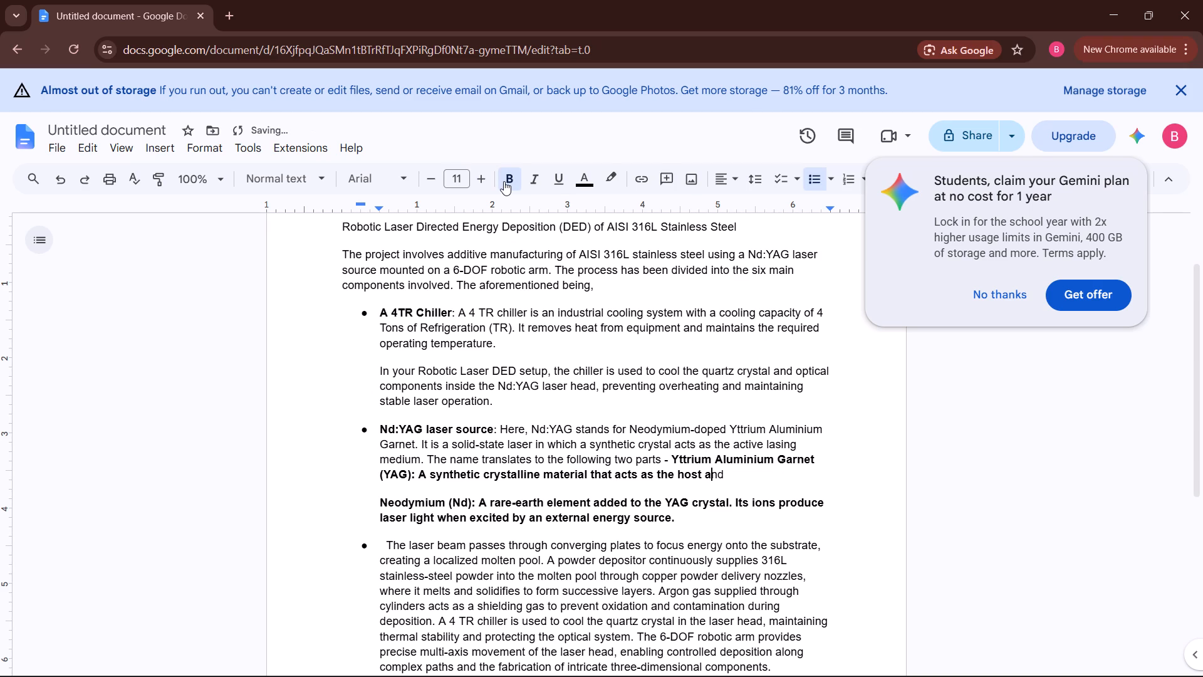
pyautogui.press('BackSpace')
pyautogui.click(514, 181)
pyautogui.press('a')
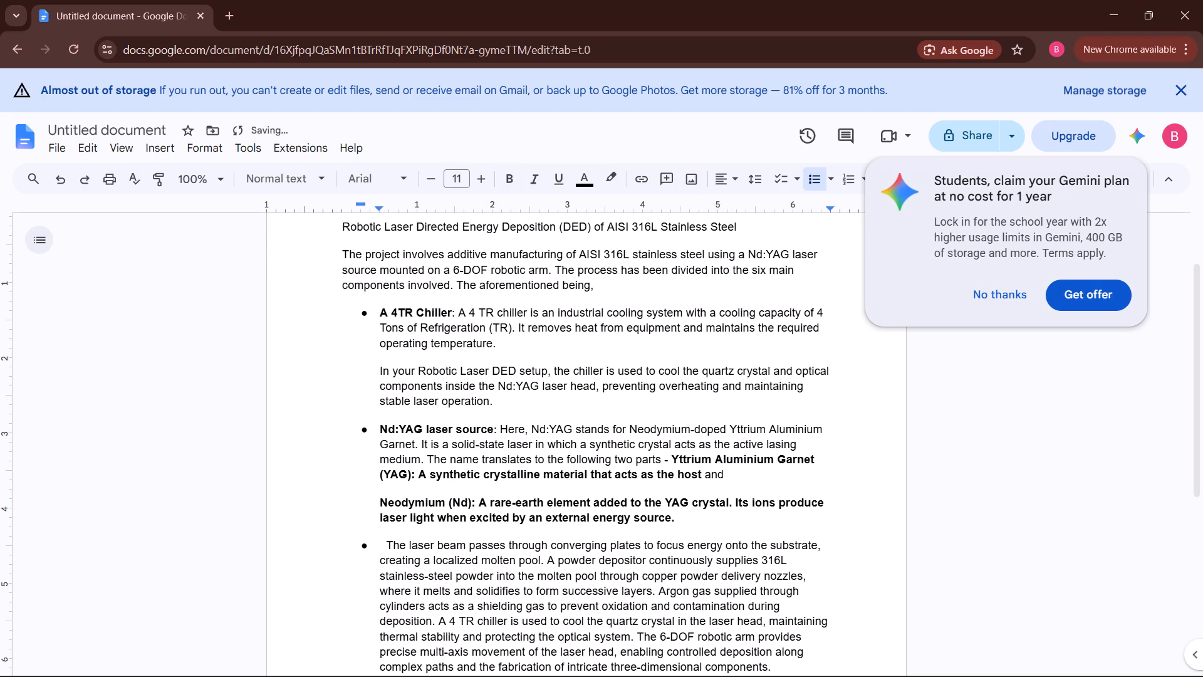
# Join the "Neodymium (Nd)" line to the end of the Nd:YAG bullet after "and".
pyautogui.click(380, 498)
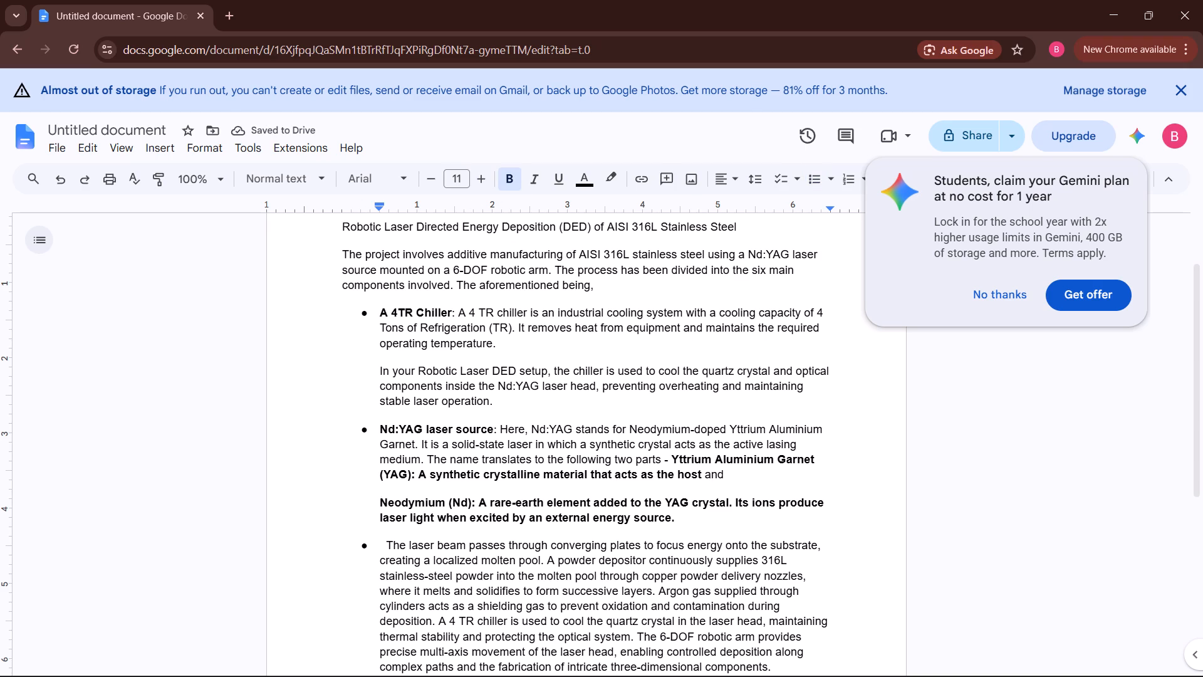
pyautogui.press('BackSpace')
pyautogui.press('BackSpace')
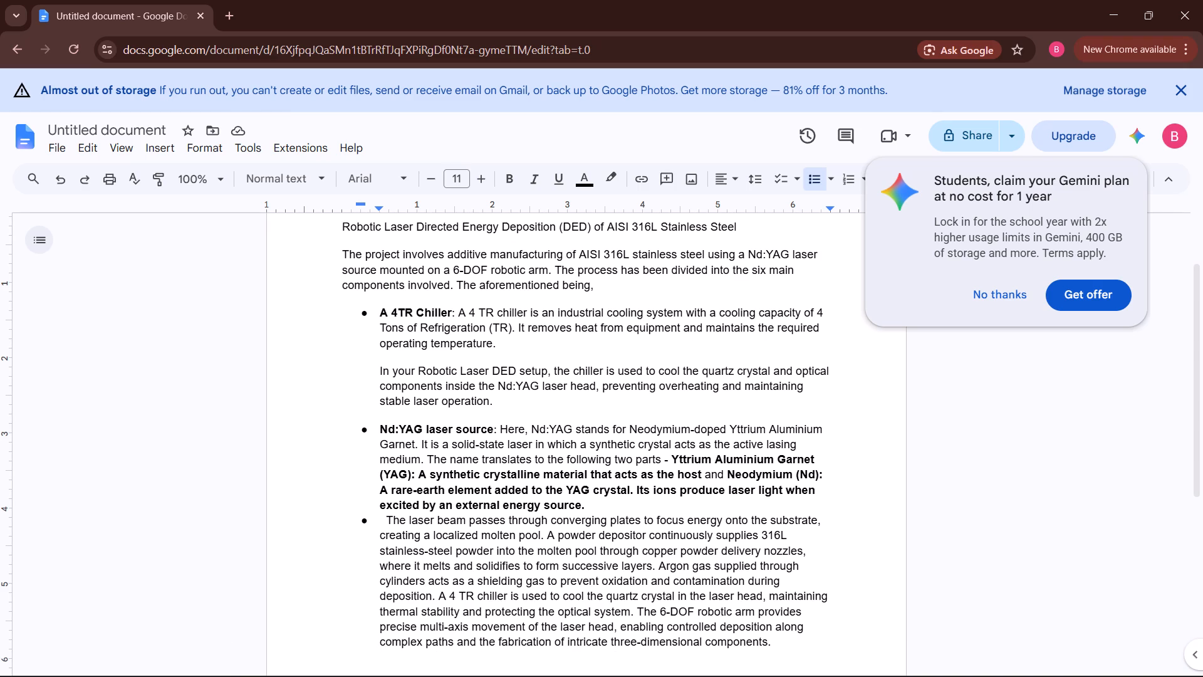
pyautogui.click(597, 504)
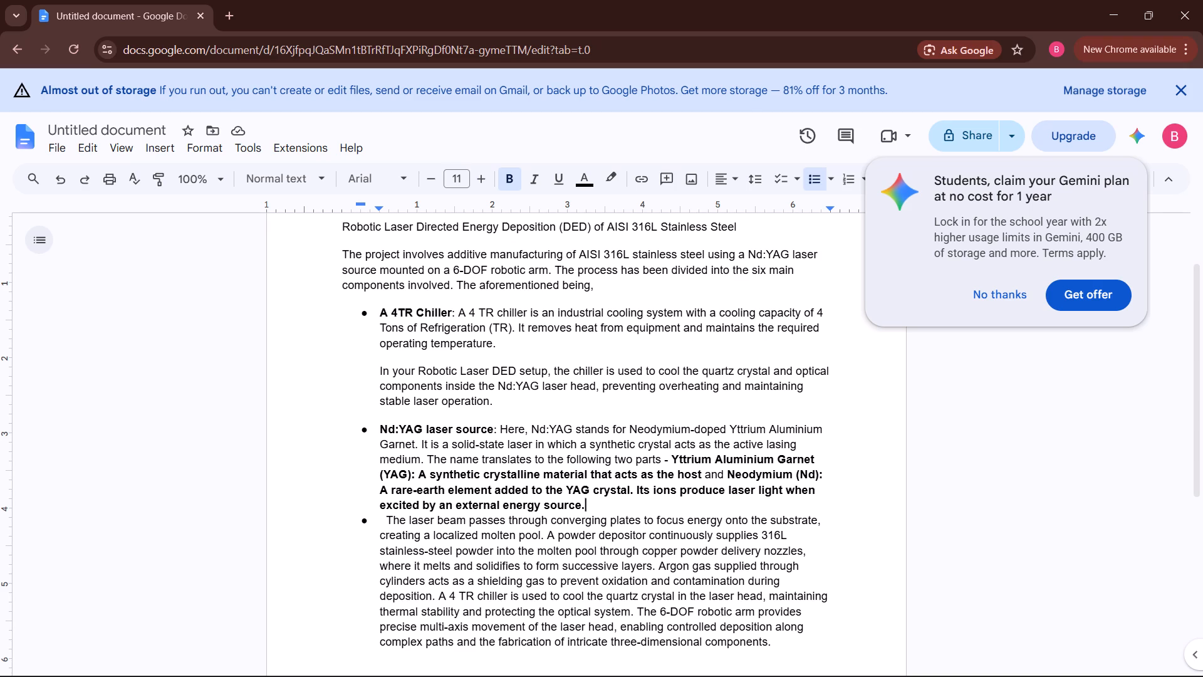
# Split the bullet after "and" so the "Neodymium (Nd)" text starts on its own line.
pyautogui.click(729, 475)
pyautogui.press('Return')
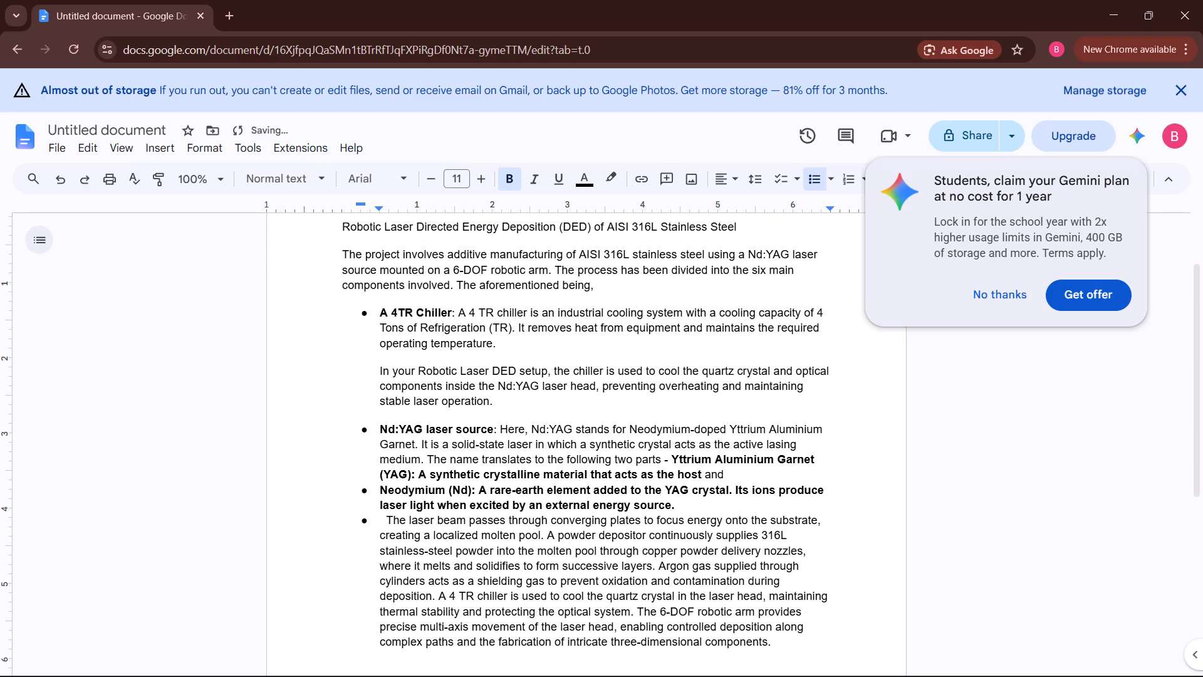
pyautogui.click(749, 464)
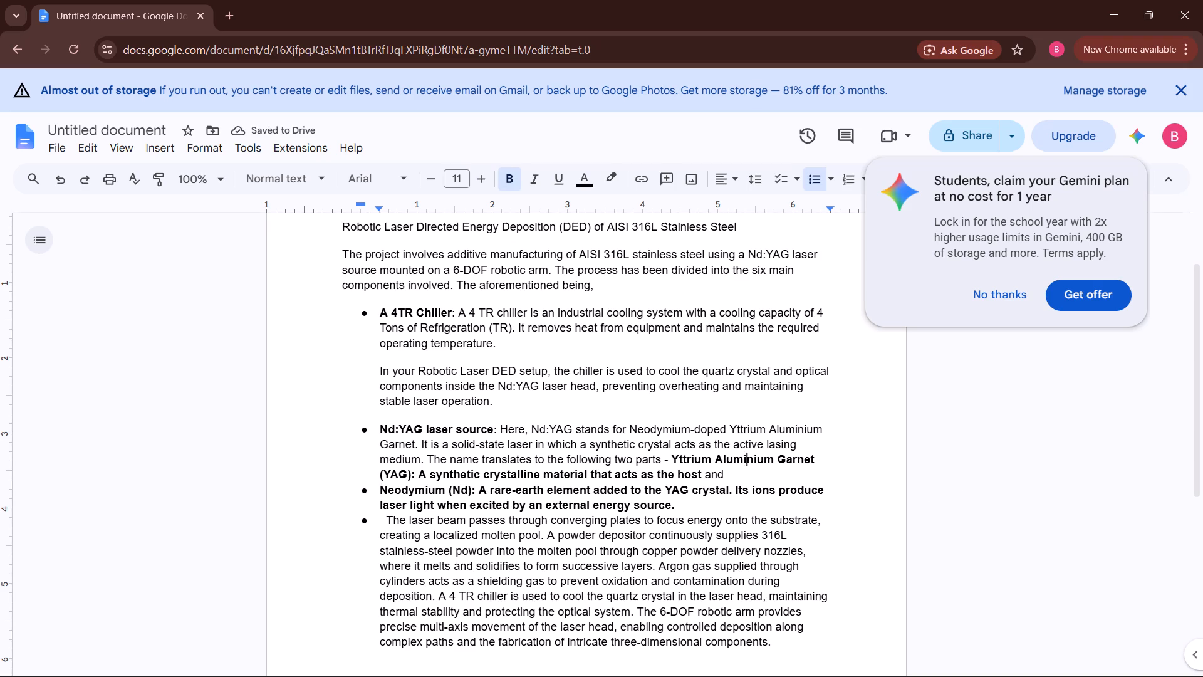
# Insert a comma after "acts as the host" in the Nd:YAG bullet, before "and".
pyautogui.click(734, 475)
pyautogui.press('Left')
pyautogui.press('Left')
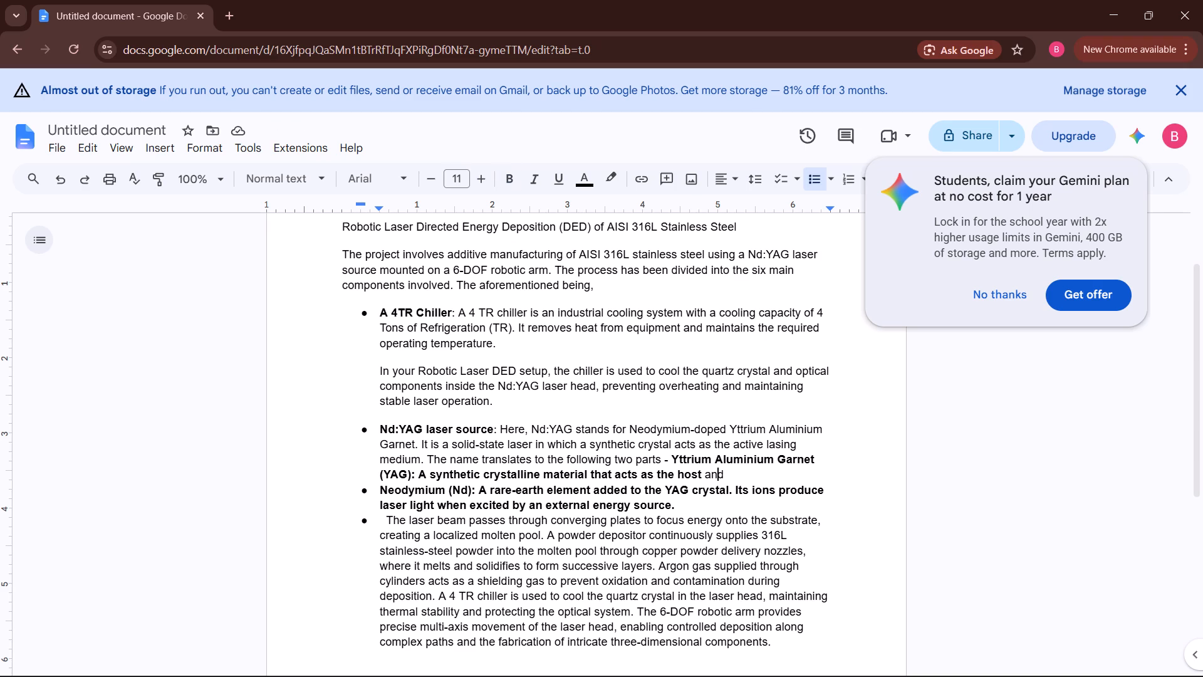
pyautogui.press('Left')
pyautogui.press('Right')
pyautogui.press('Right')
pyautogui.press('Left')
pyautogui.press('Left')
pyautogui.press('Left')
pyautogui.press('Left')
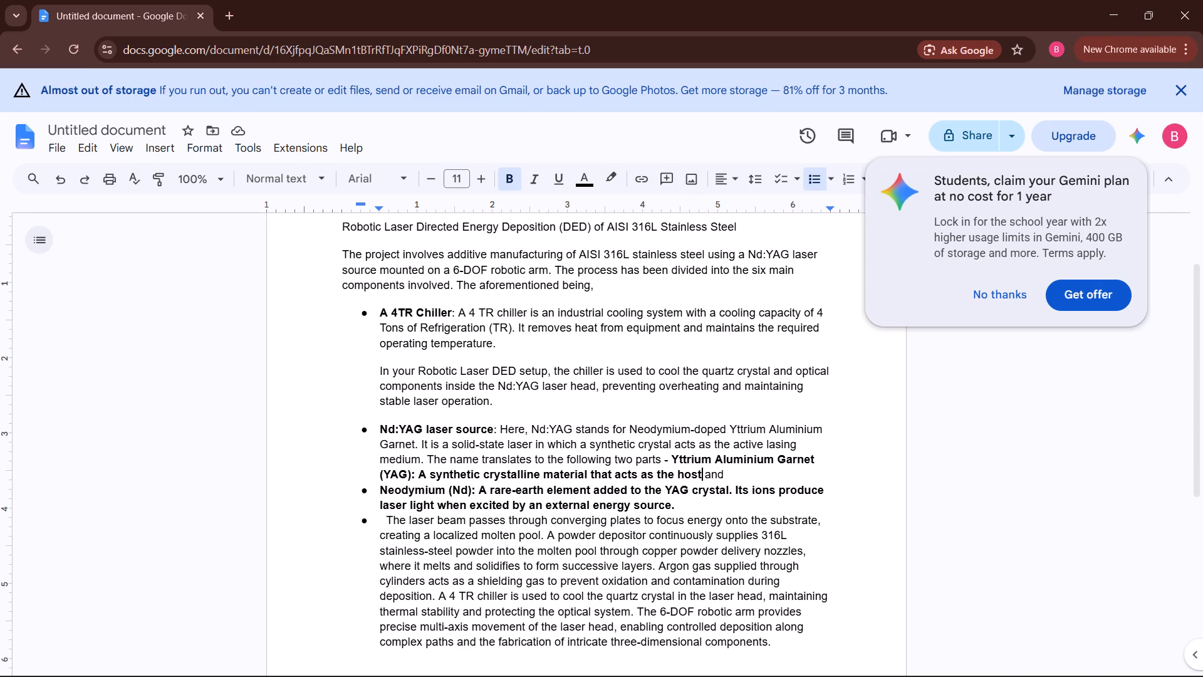
pyautogui.press(',')
# Remove the bullet from the "Neodymium (Nd)" line, keeping it indented beneath the Nd:YAG bullet's text.
pyautogui.click(365, 493)
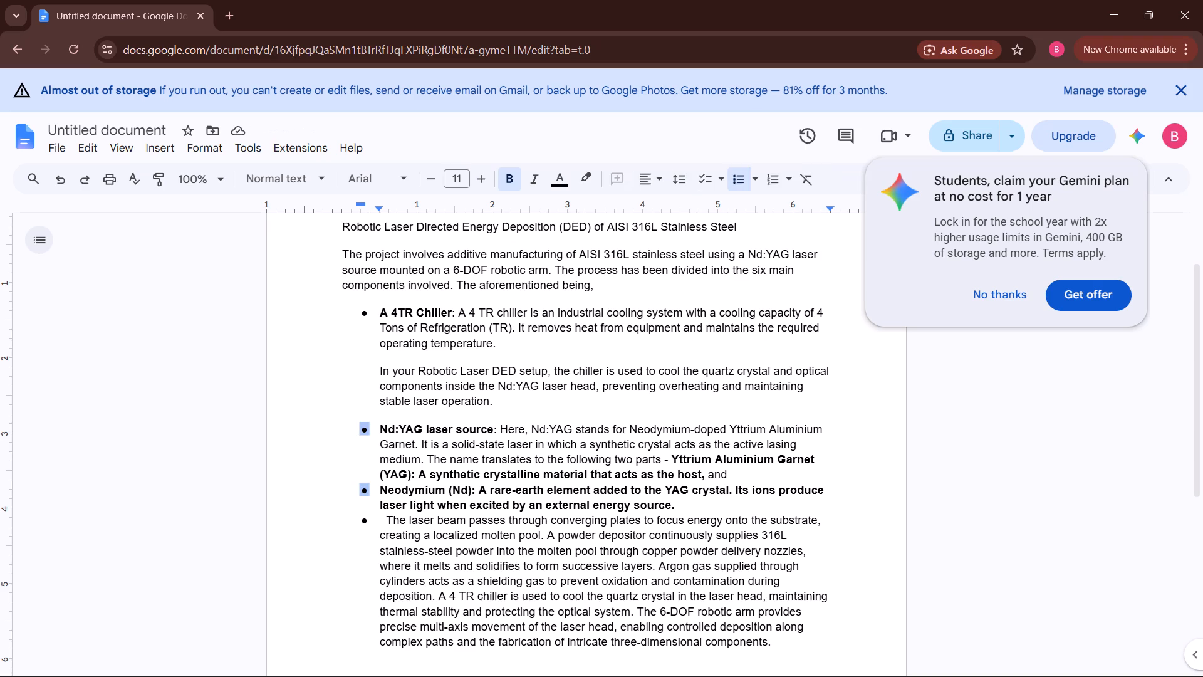
pyautogui.click(365, 493)
pyautogui.click(367, 493)
pyautogui.click(367, 493)
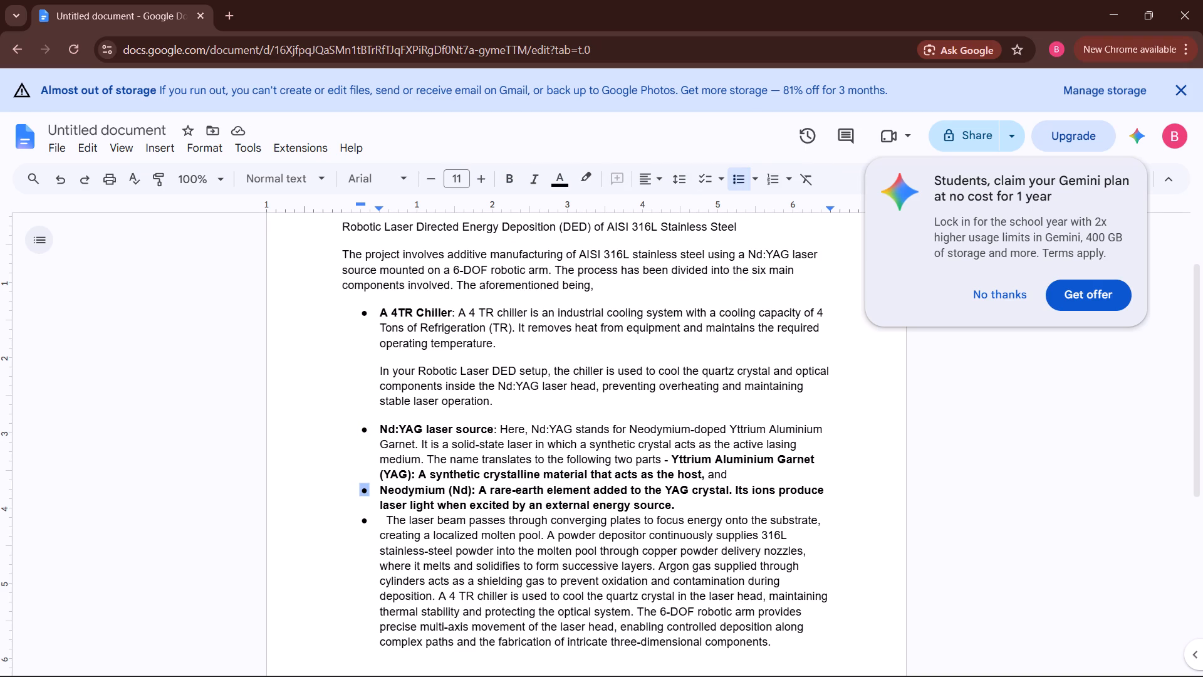
pyautogui.press('BackSpace')
pyautogui.press('BackSpace')
pyautogui.press('BackSpace')
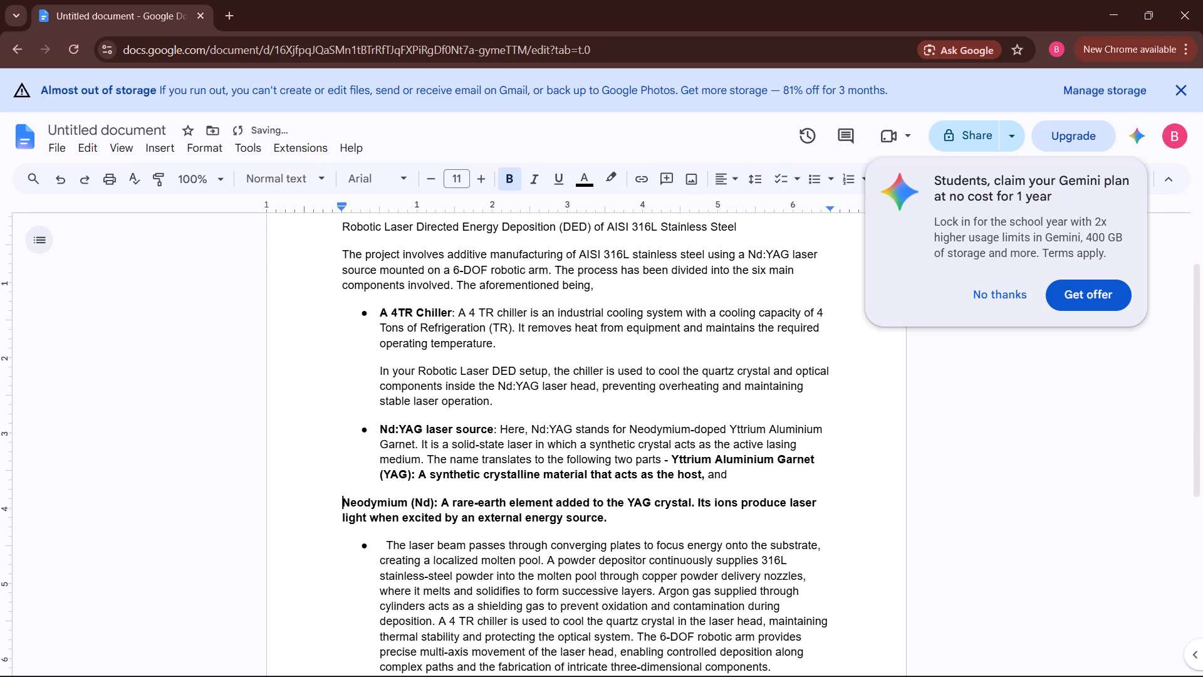
pyautogui.press('Return')
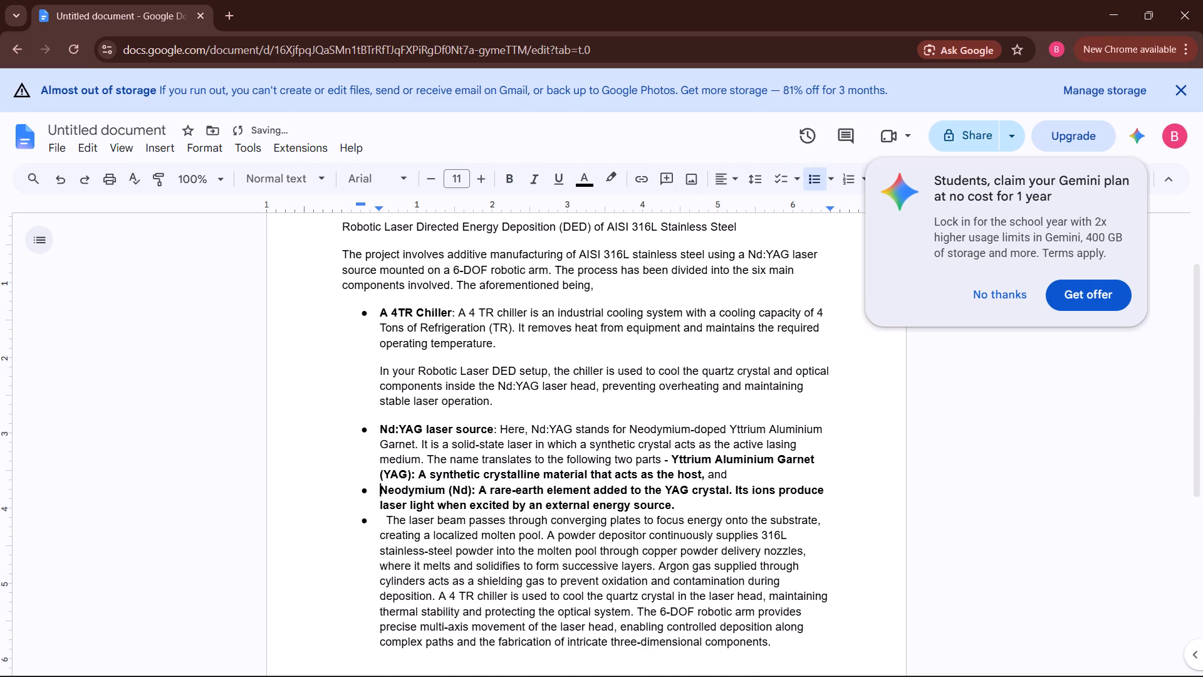
pyautogui.press('BackSpace')
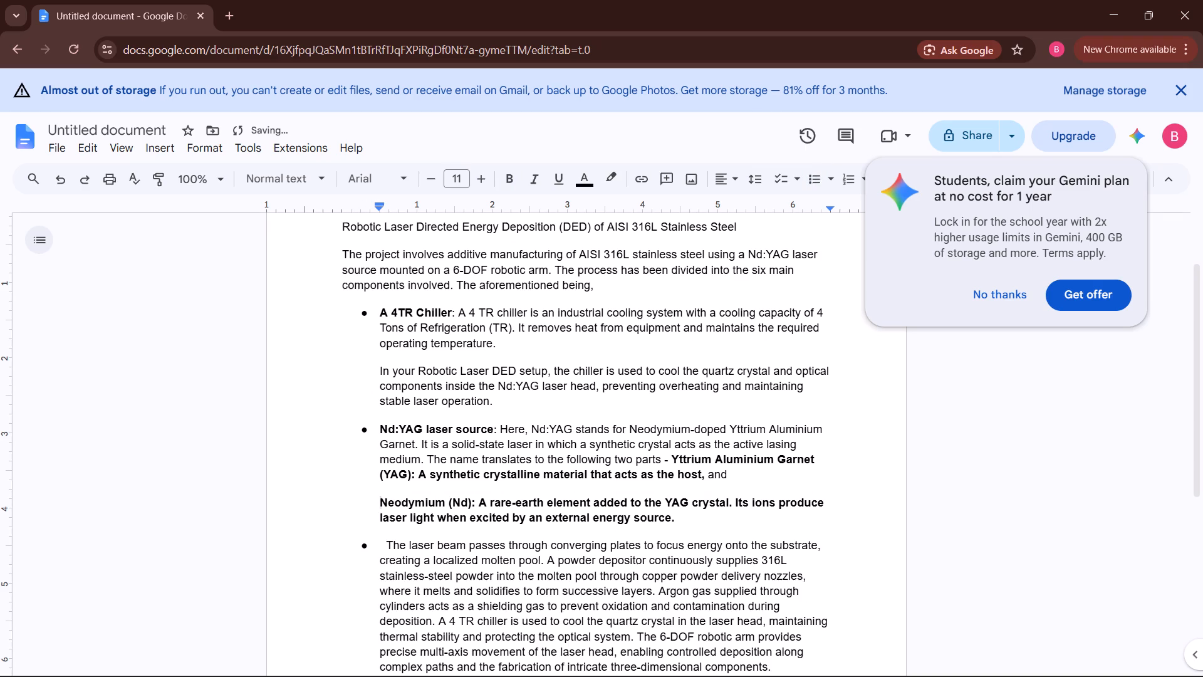
# Move the "Yttrium Aluminium Garnet (YAG)" text onto its own indented line without a bullet, after "the following two parts -".
pyautogui.press('Up')
pyautogui.press('Right')
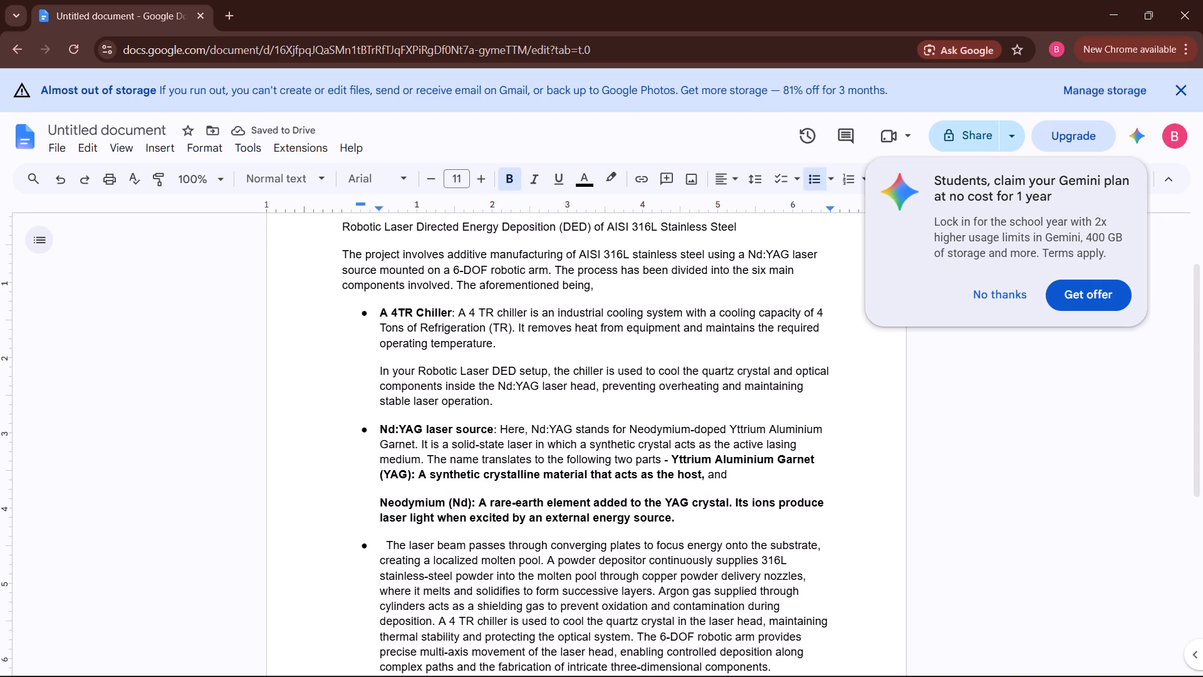
pyautogui.click(738, 485)
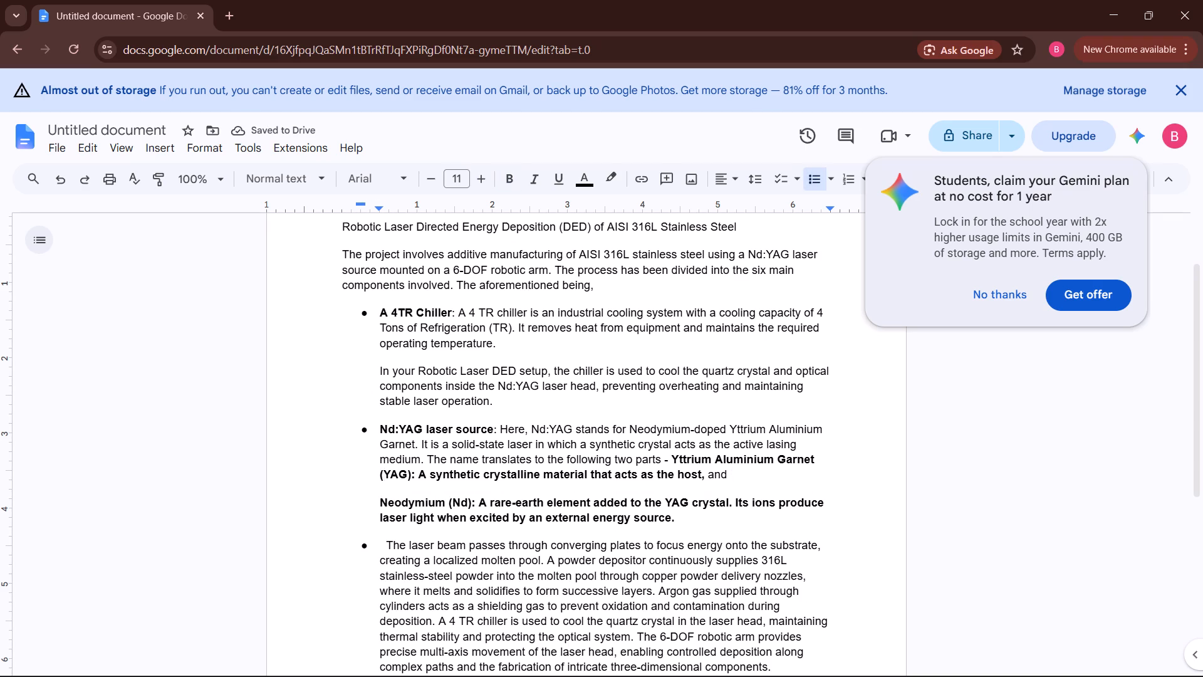
pyautogui.click(393, 488)
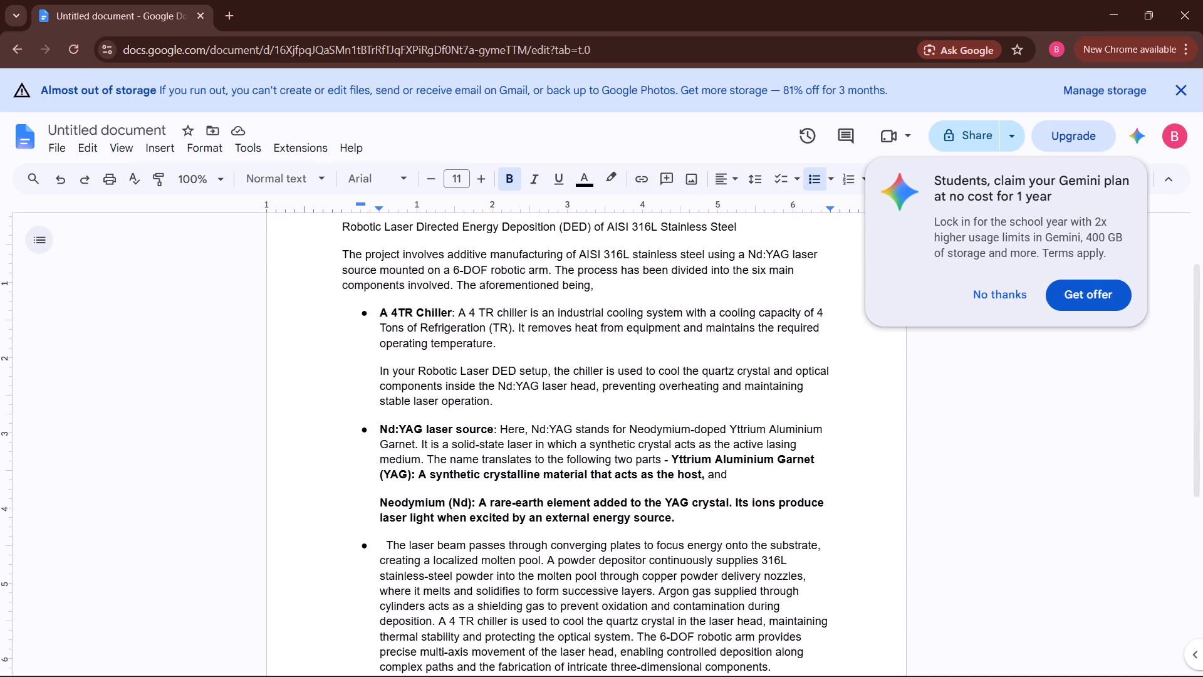
pyautogui.click(669, 459)
pyautogui.press('Right')
pyautogui.press('Return')
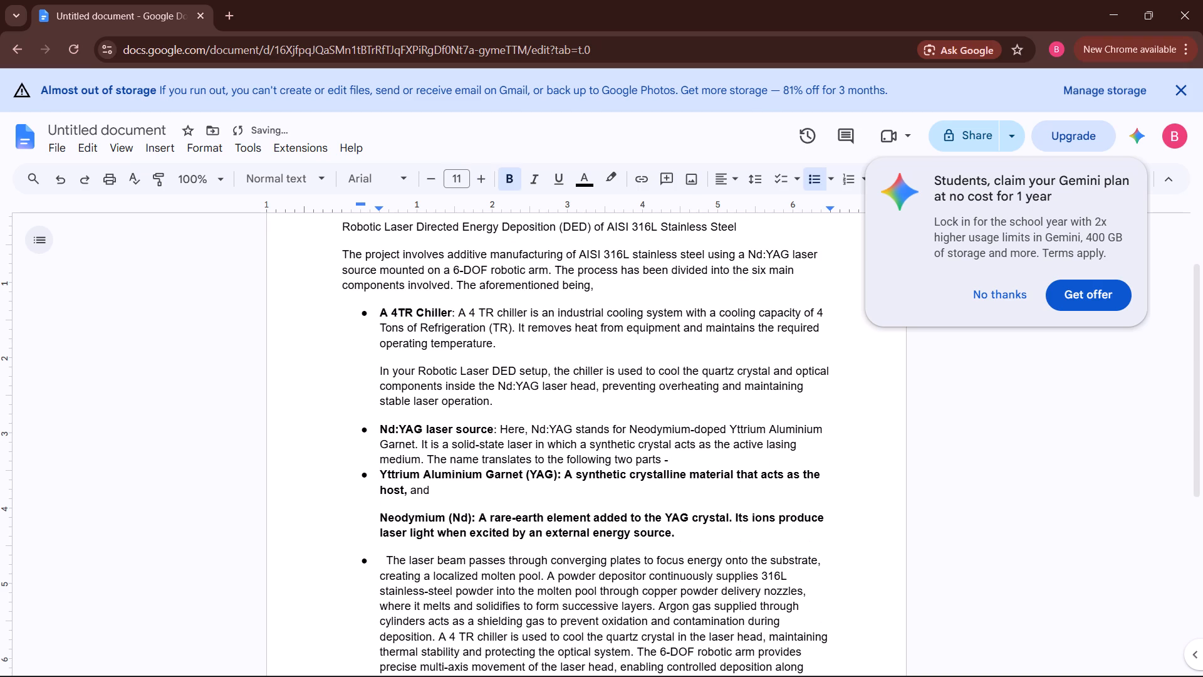
pyautogui.press('Left')
pyautogui.press('Right')
pyautogui.press('BackSpace')
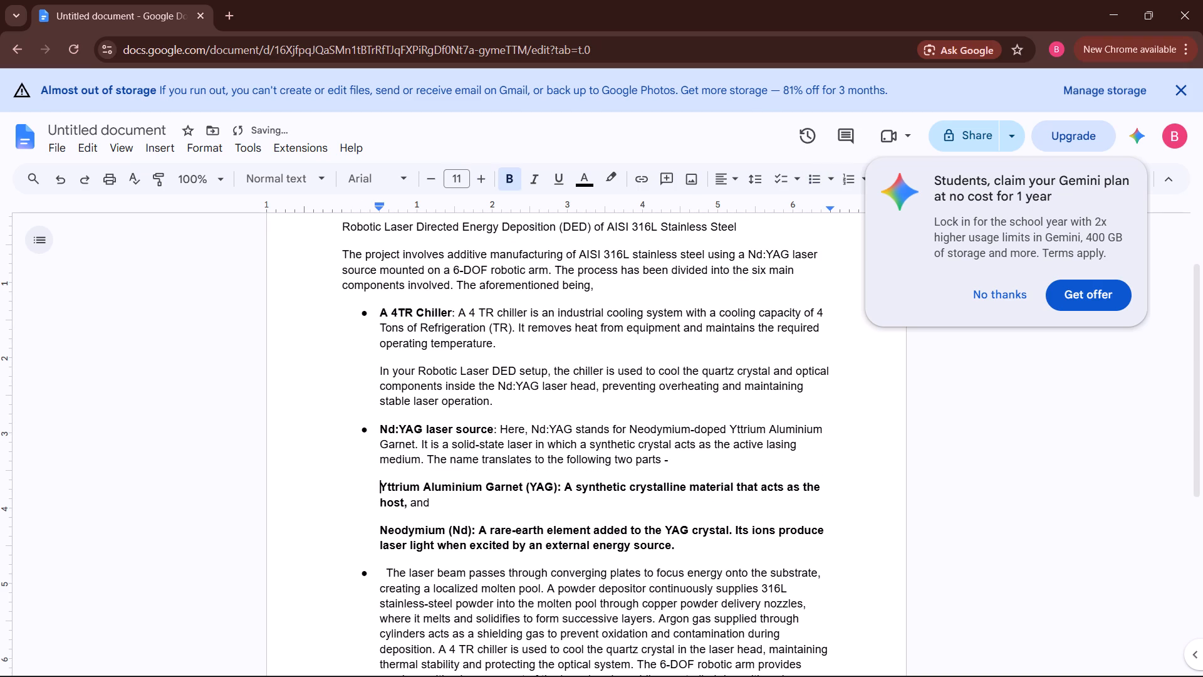
pyautogui.press('Down')
pyautogui.press('Down')
pyautogui.press('Down')
pyautogui.press('Down')
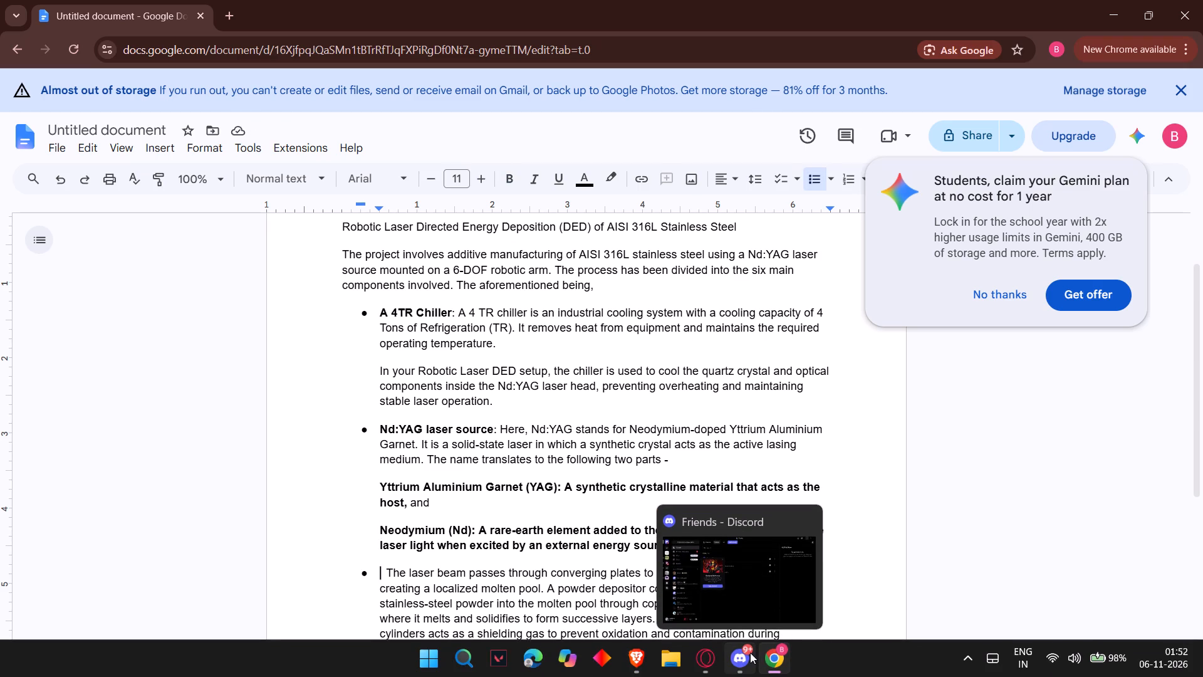
pyautogui.click(641, 658)
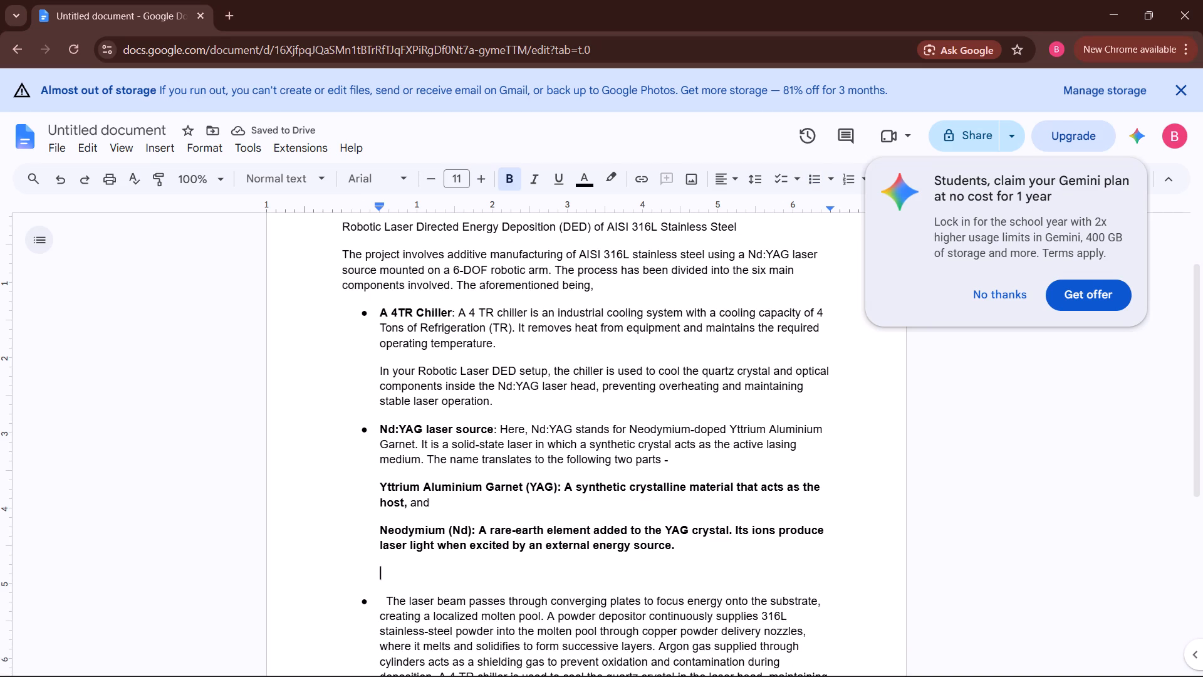
pyautogui.click(512, 181)
pyautogui.hotkey('ctrl', 'v')
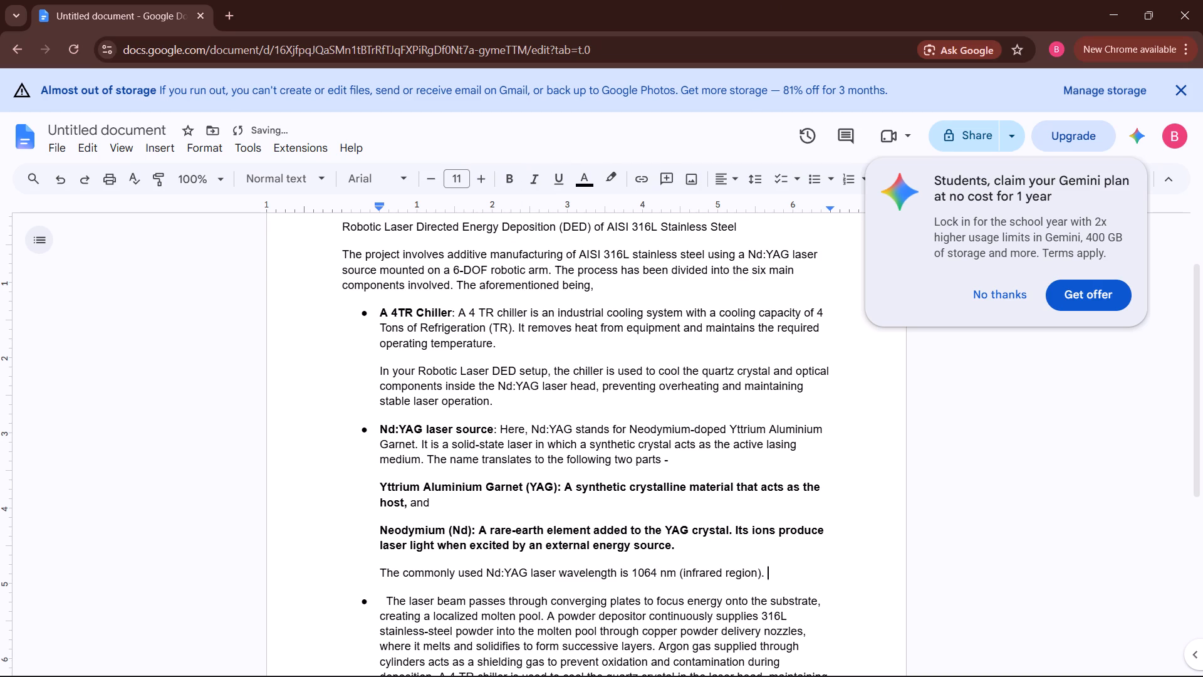
# Delete "commonly used" from the pasted Nd:YAG laser wavelength sentence.
pyautogui.click(475, 569)
pyautogui.press('Right')
pyautogui.press('\\')
pyautogui.press('BackSpace')
pyautogui.press('BackSpace')
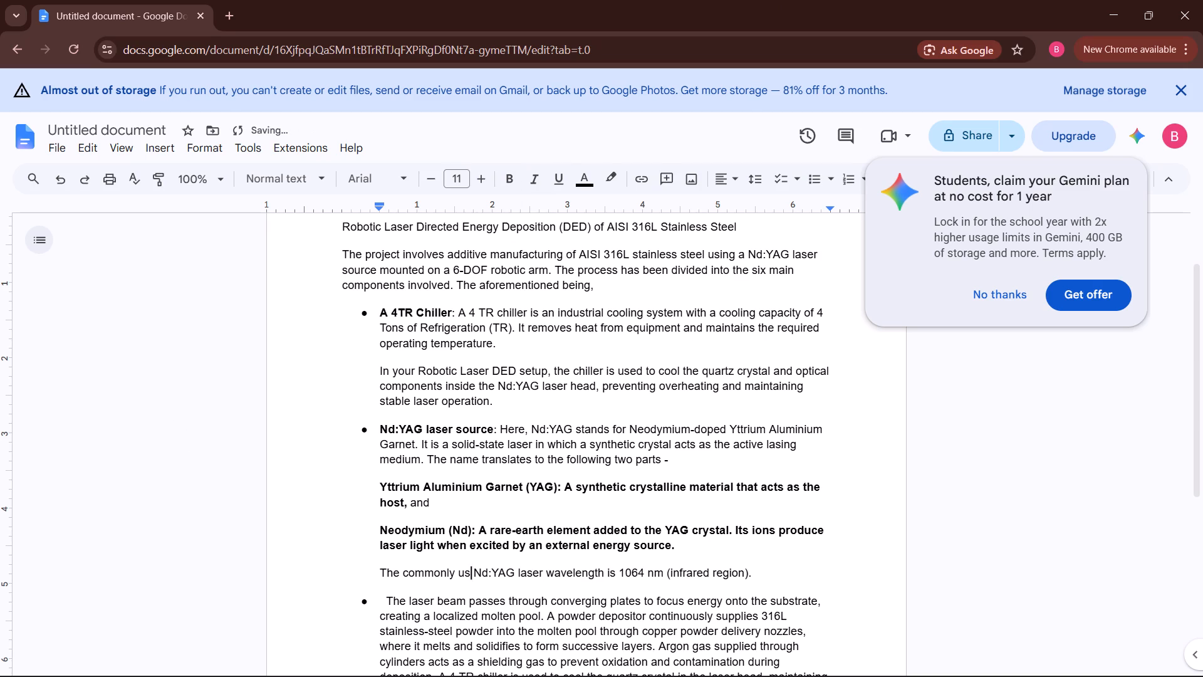
pyautogui.press('BackSpace')
pyautogui.press('BackSpace')
pyautogui.press('BackSpace')
pyautogui.press('BackSpace')
pyautogui.press('BackSpace')
pyautogui.press('BackSpace')
pyautogui.press('BackSpace')
pyautogui.press('BackSpace')
pyautogui.press('BackSpace')
pyautogui.press('BackSpace')
pyautogui.press('BackSpace')
pyautogui.press('BackSpace')
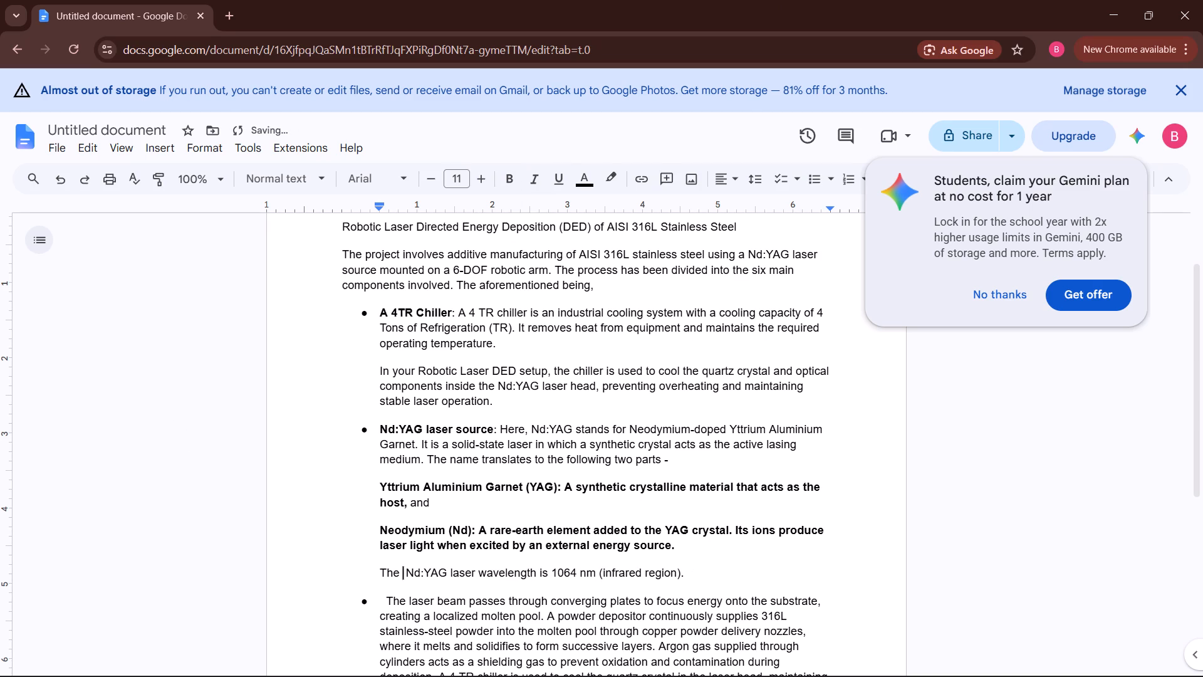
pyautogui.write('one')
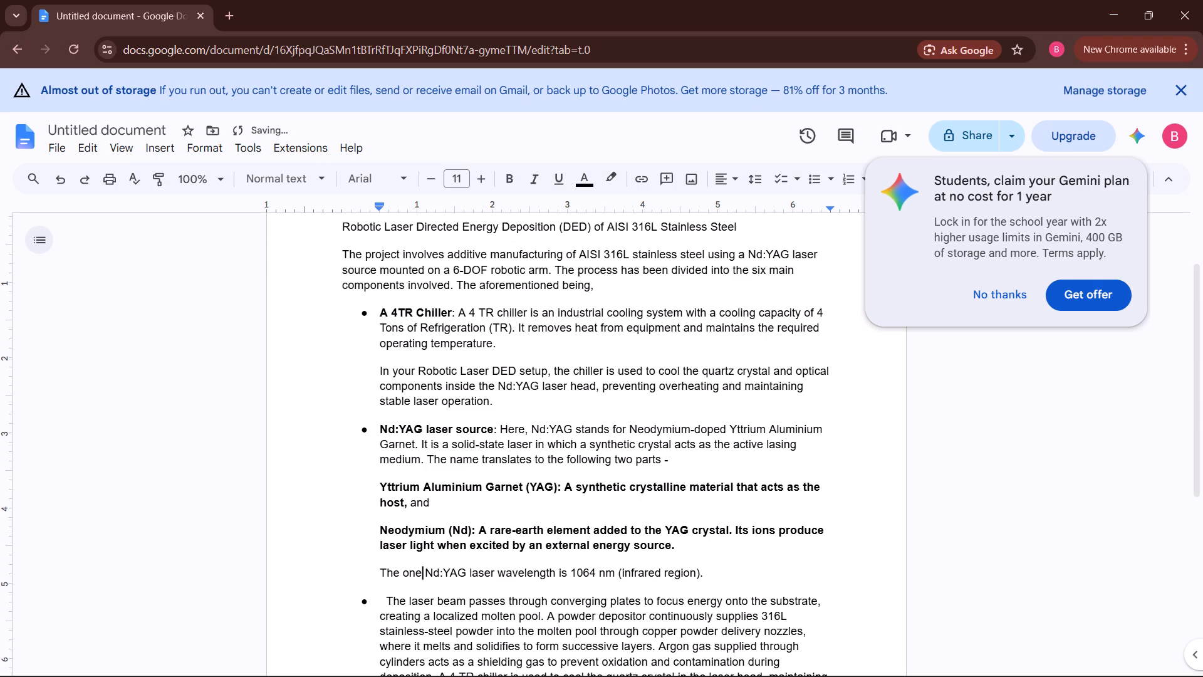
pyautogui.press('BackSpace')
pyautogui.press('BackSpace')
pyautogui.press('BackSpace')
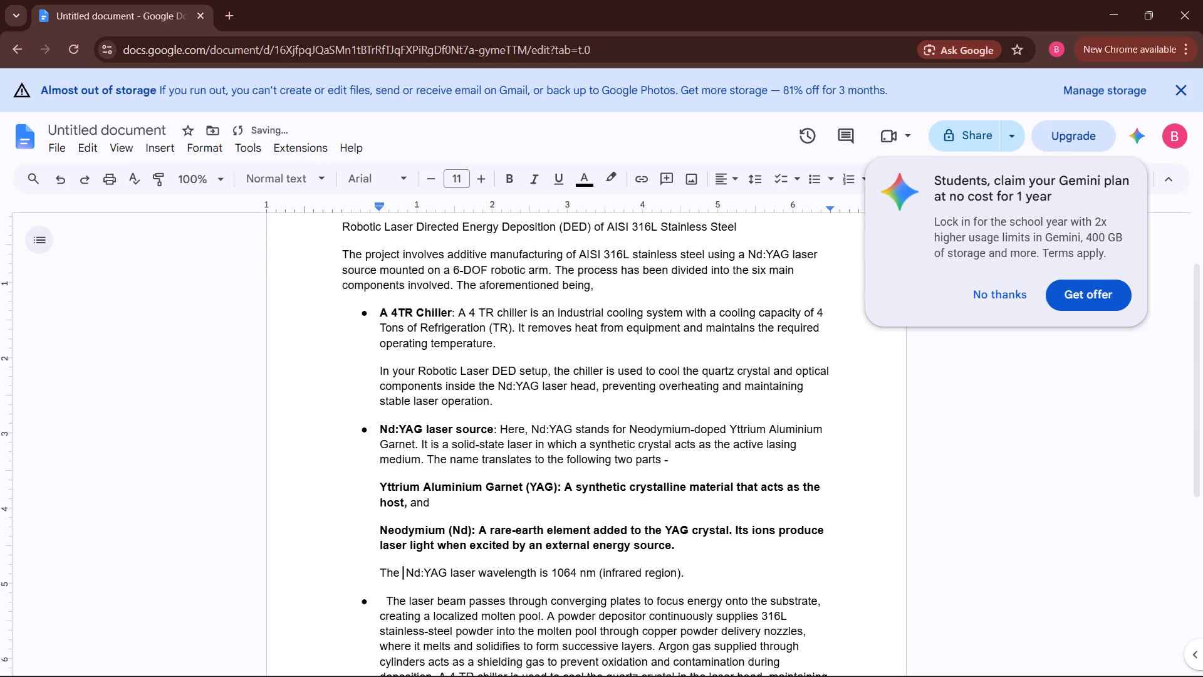
# Remove the extra space after "The" in the Nd:YAG laser wavelength sentence.
pyautogui.press('BackSpace')
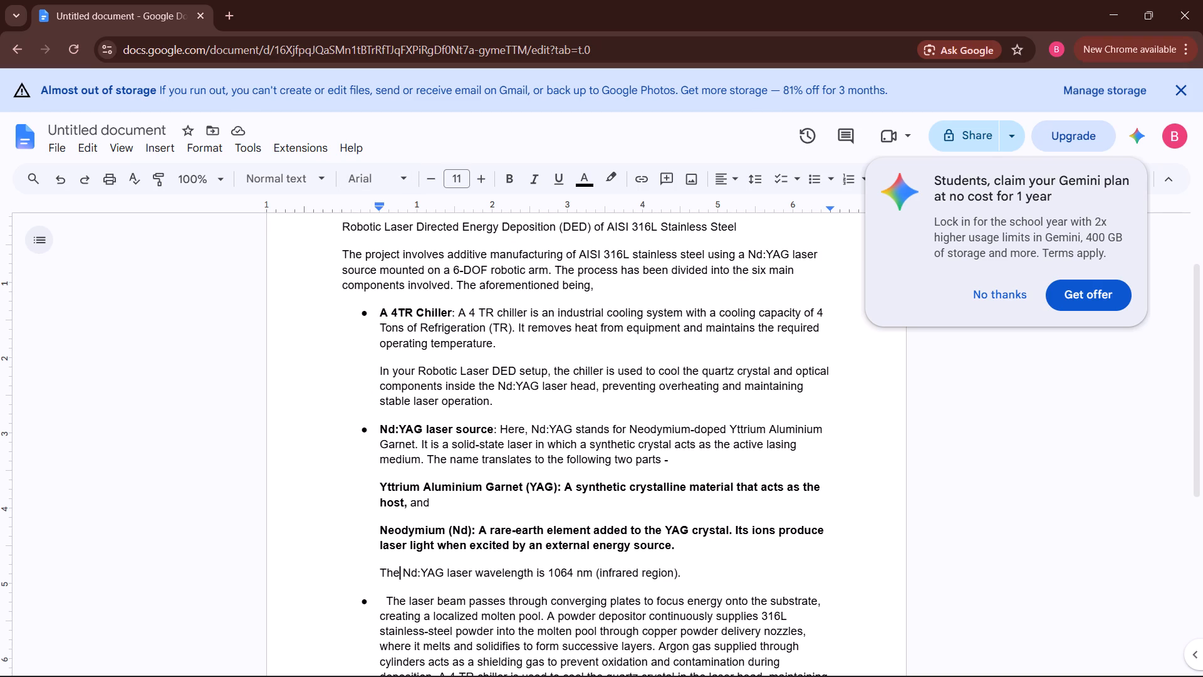
# Replace "your Robotic" with "this" in the chiller bullet's second paragraph so it starts "In this Laser DED setup".
pyautogui.click(458, 370)
pyautogui.press('BackSpace')
pyautogui.press('BackSpace')
pyautogui.press('BackSpace')
pyautogui.press('BackSpace')
pyautogui.press('BackSpace')
pyautogui.press('BackSpace')
pyautogui.press('BackSpace')
pyautogui.press('BackSpace')
pyautogui.press('BackSpace')
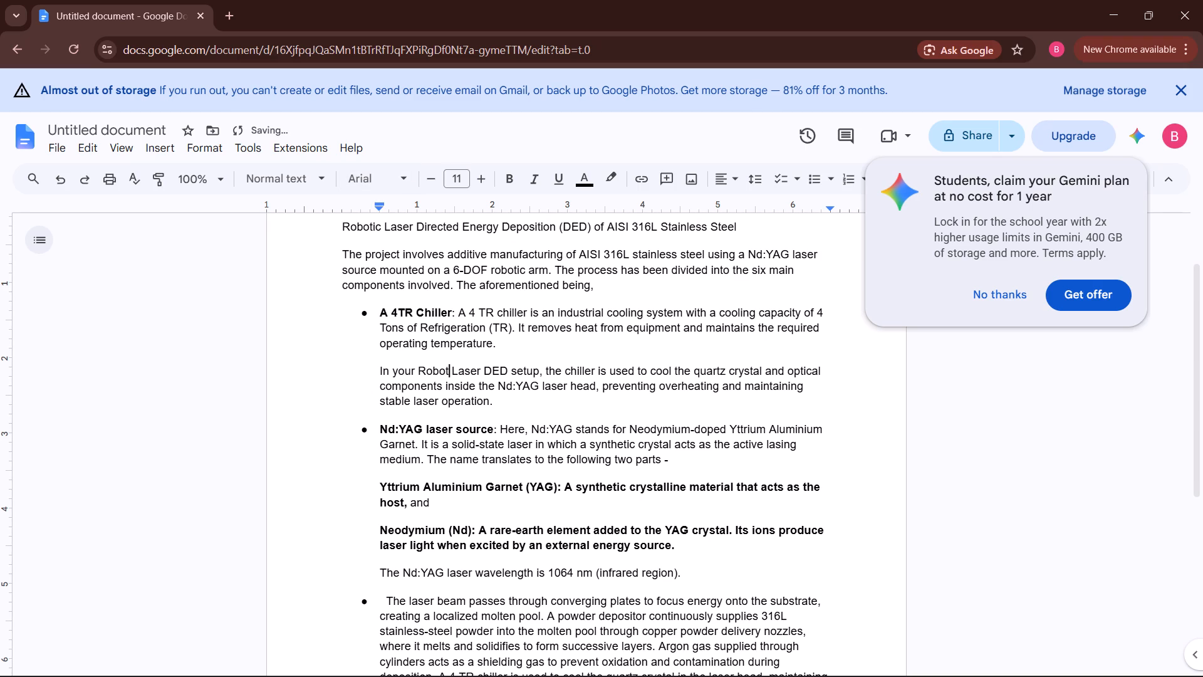
pyautogui.press('BackSpace')
pyautogui.press('BackSpace')
pyautogui.press('BackSpace')
pyautogui.write('this')
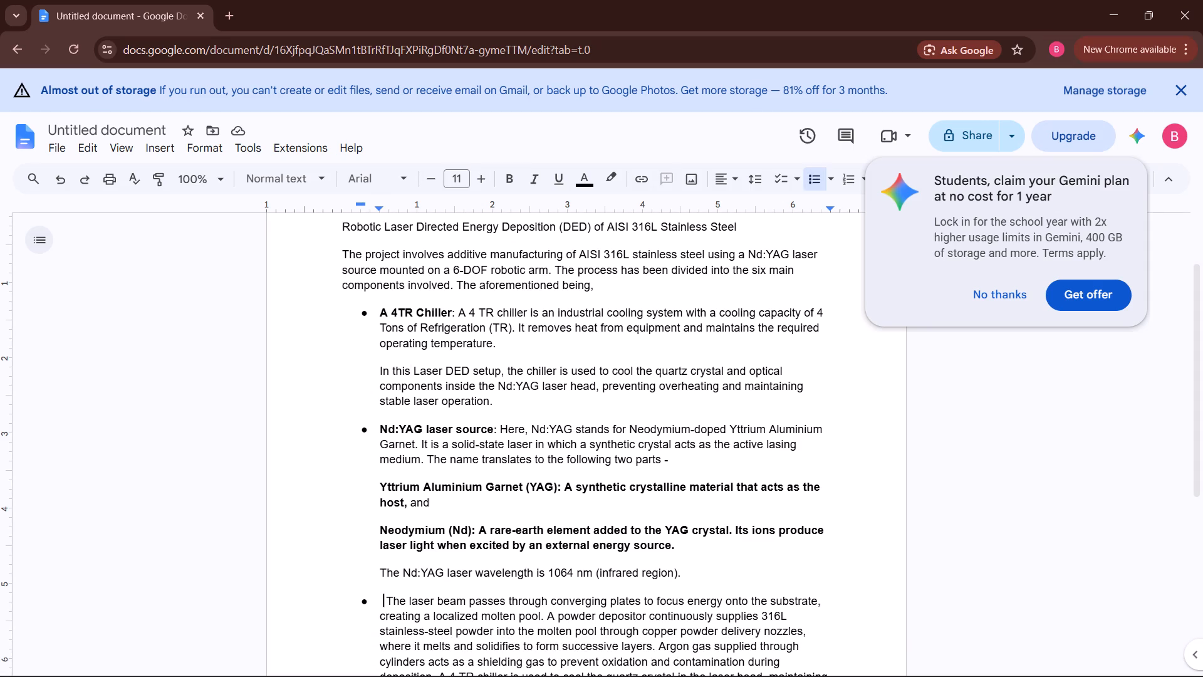
pyautogui.click(512, 182)
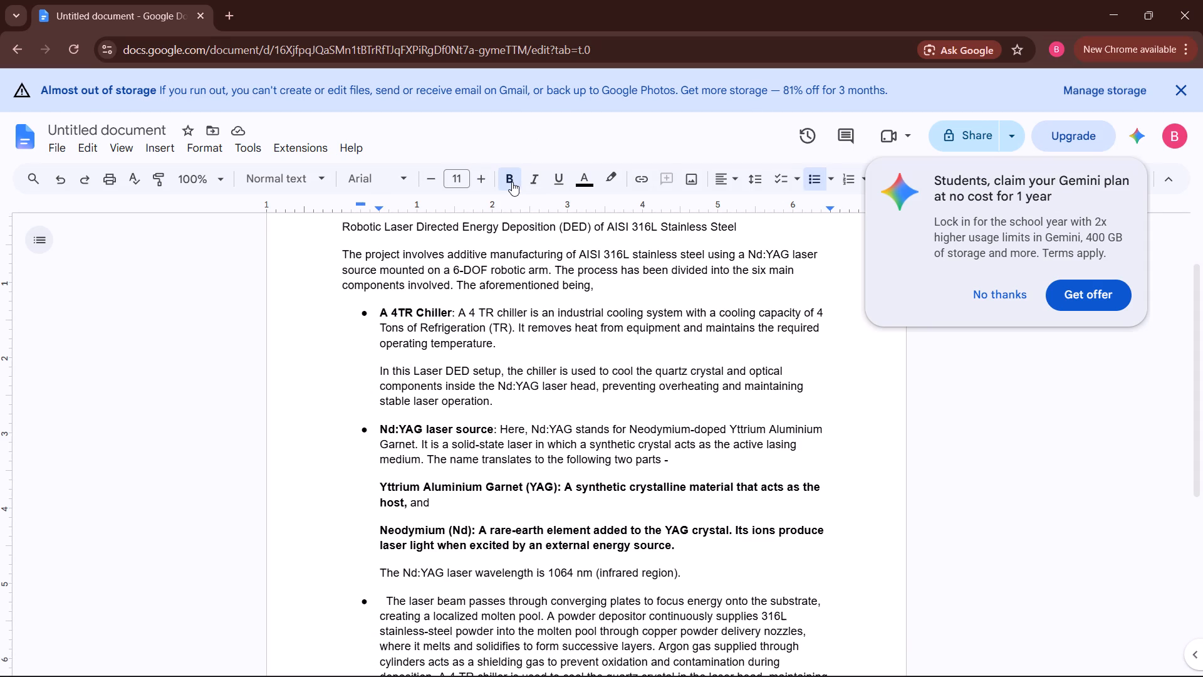
pyautogui.write('Laser Heas')
pyautogui.press('BackSpace')
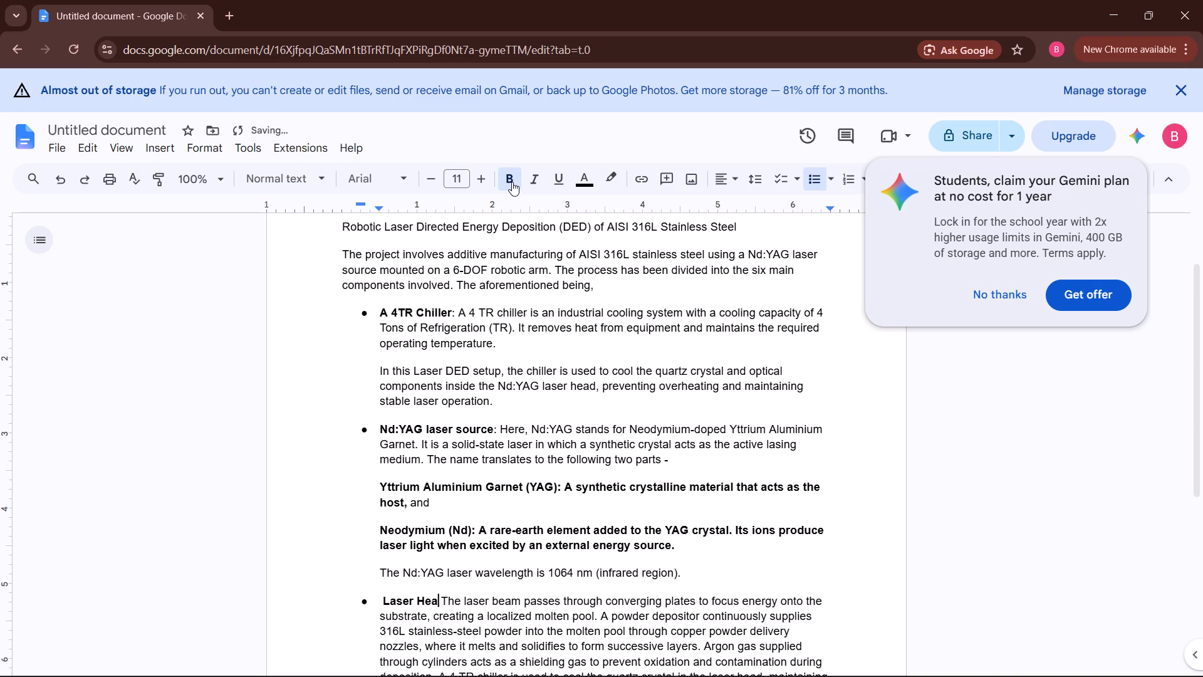
pyautogui.write('d:')
pyautogui.press('space')
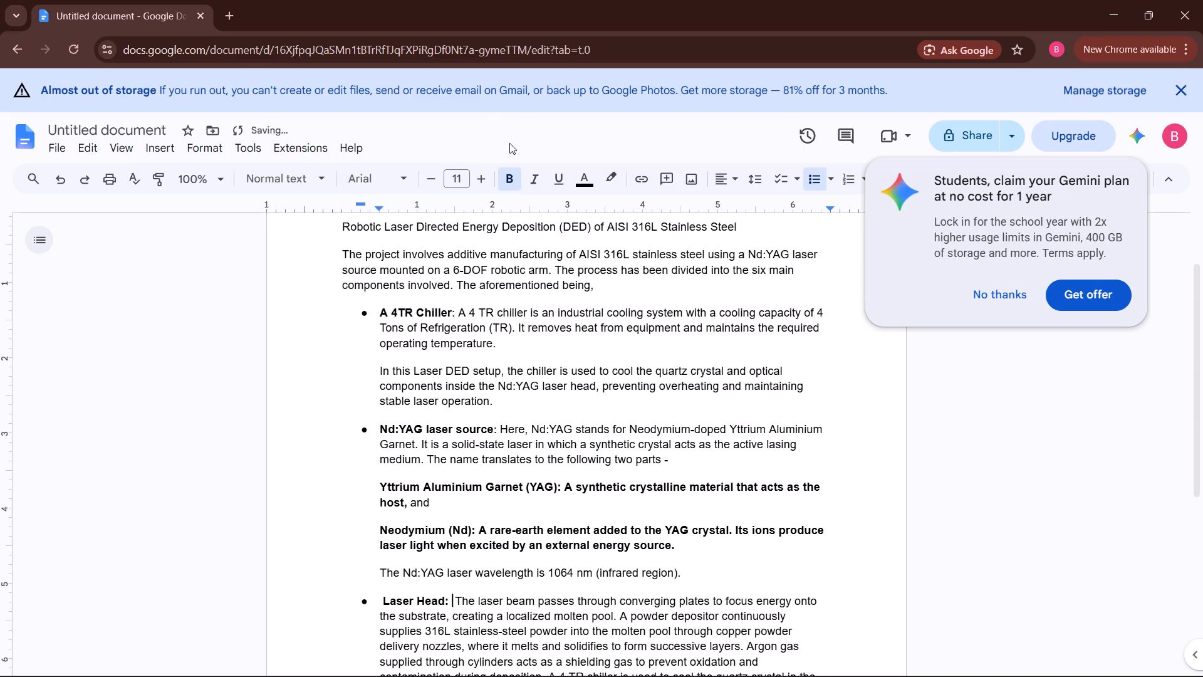
pyautogui.click(507, 171)
# Paste the copied laser head description after the label and merge its "Its main purpose" bullet into the preceding text.
pyautogui.hotkey('ctrl', 'v')
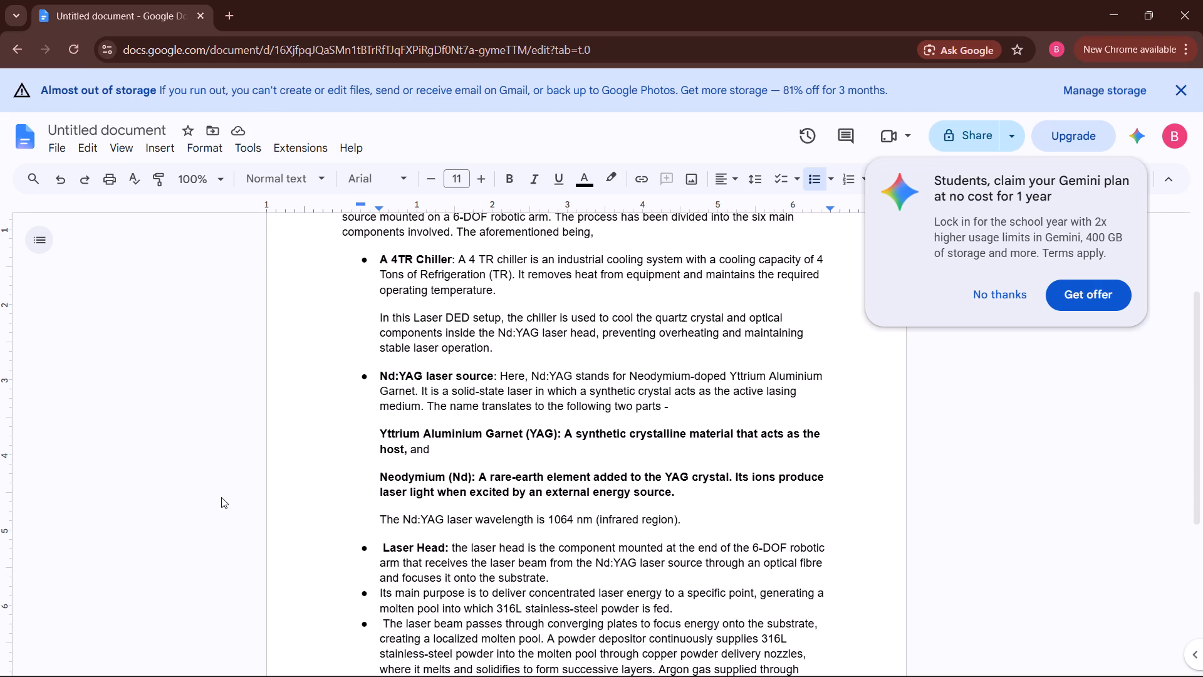
pyautogui.press('Up')
pyautogui.press('Up')
pyautogui.press('BackSpace')
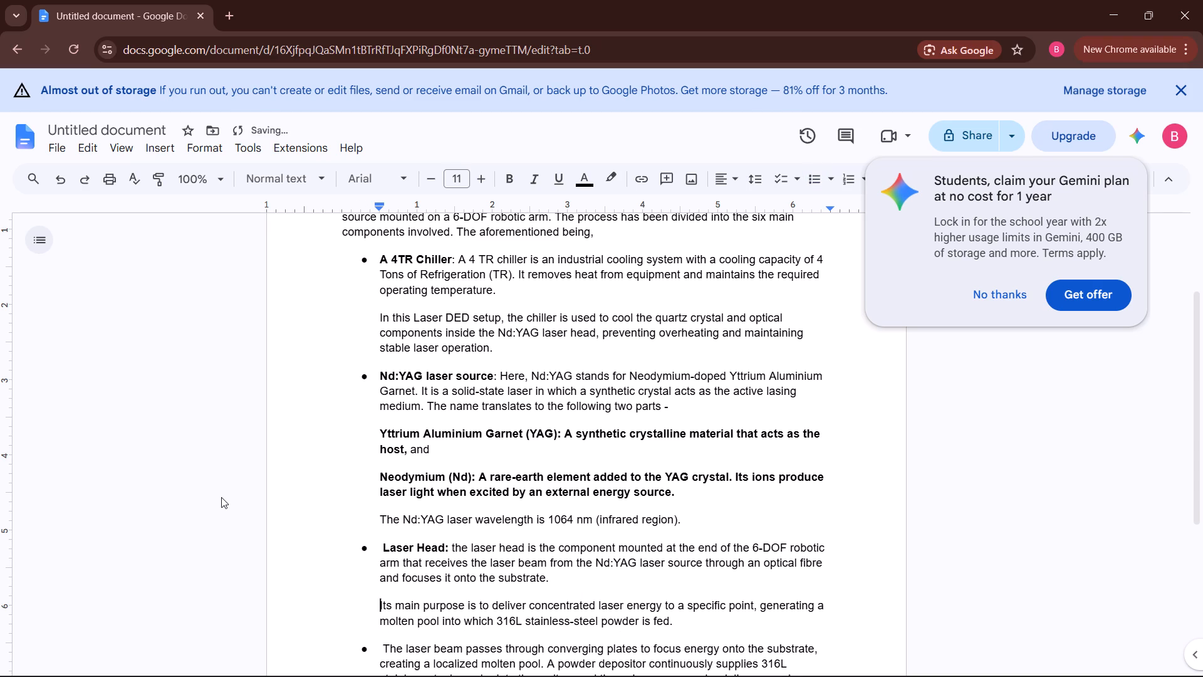
pyautogui.press('BackSpace')
pyautogui.press('BackSpace')
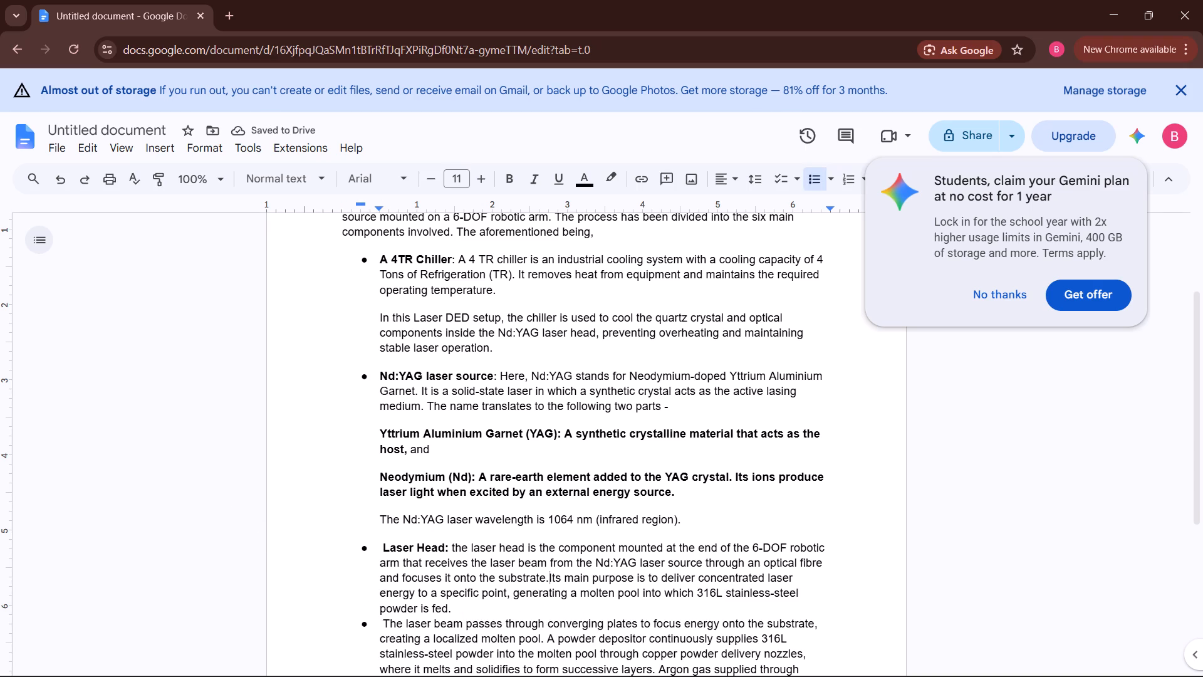
# Capitalise the first word of the laser head description so it begins with "The".
pyautogui.click(449, 539)
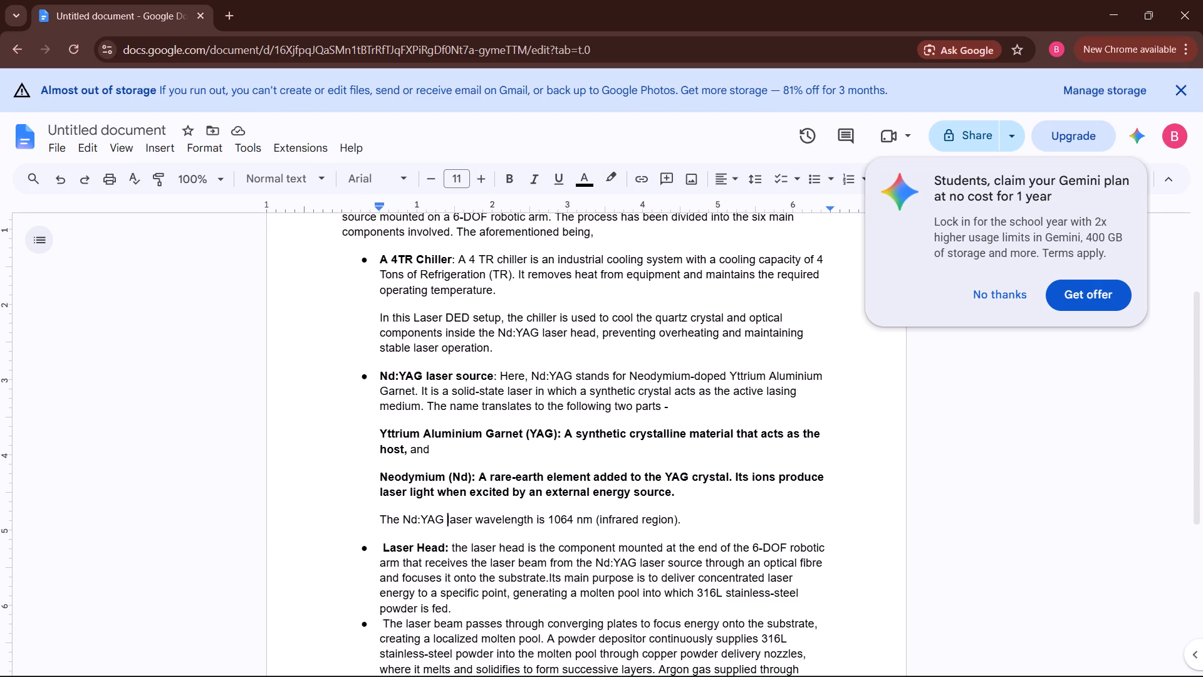
pyautogui.click(454, 545)
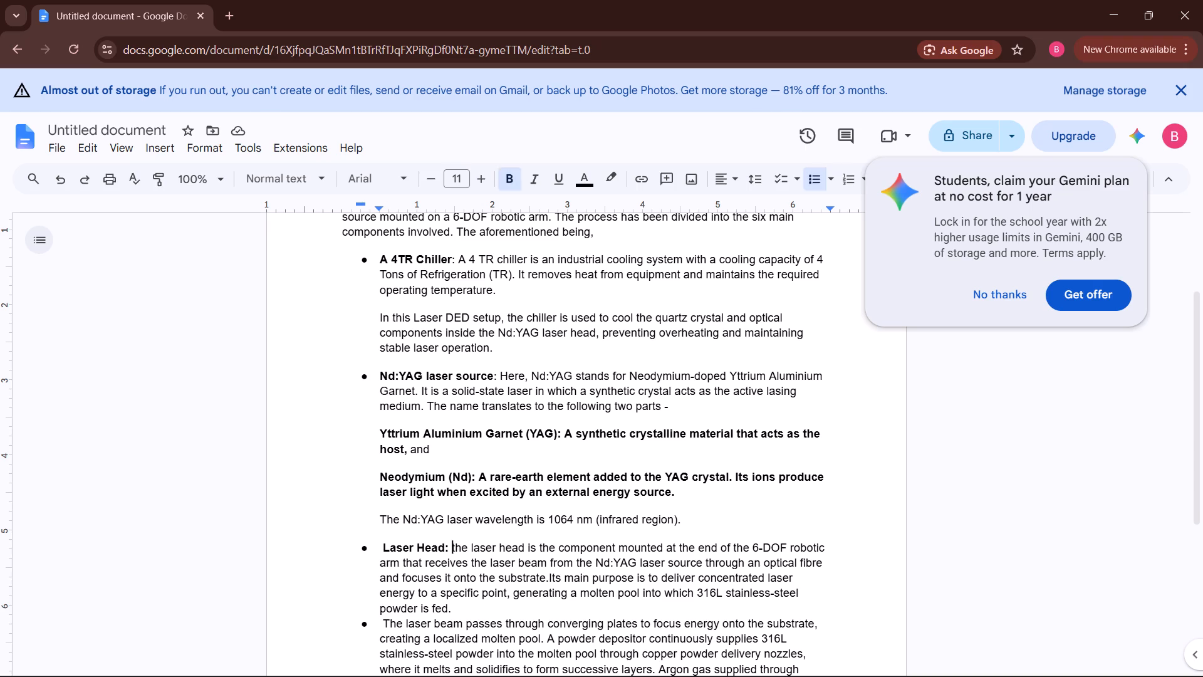
pyautogui.press('Right')
pyautogui.press('BackSpace')
pyautogui.hotkey('shift', 't')
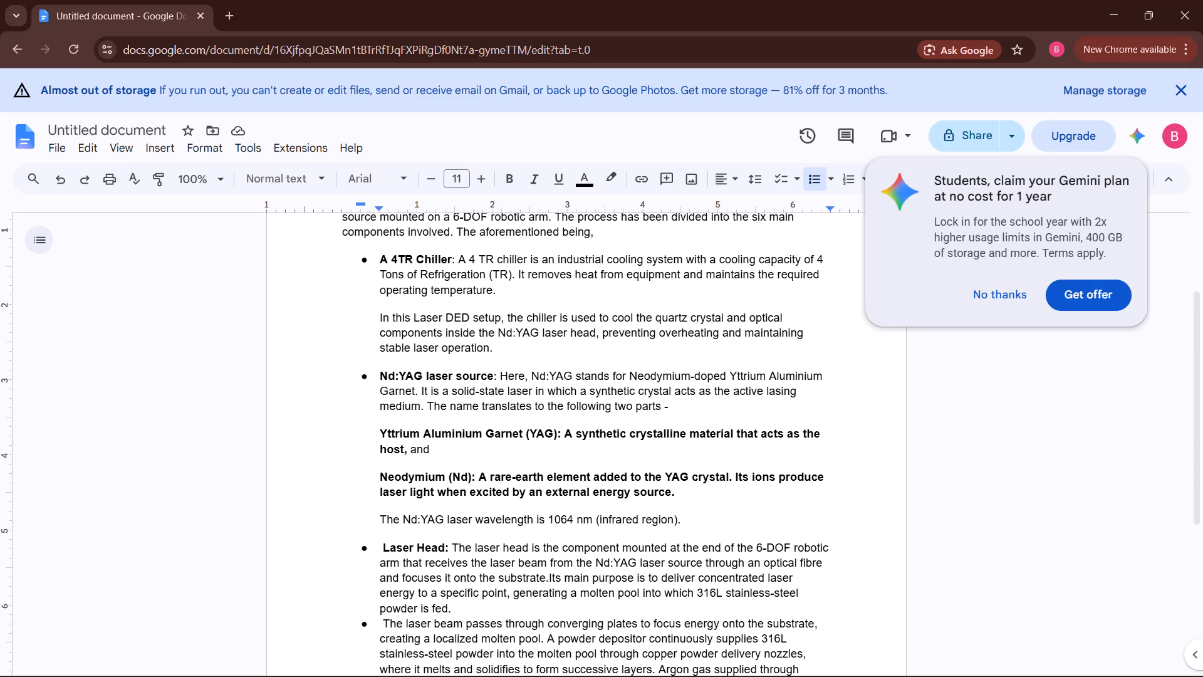
# Start a separate unbulleted paragraph below the Laser Head bullet, indented with spaces and beginning "Here, the".
pyautogui.click(466, 617)
pyautogui.click(458, 599)
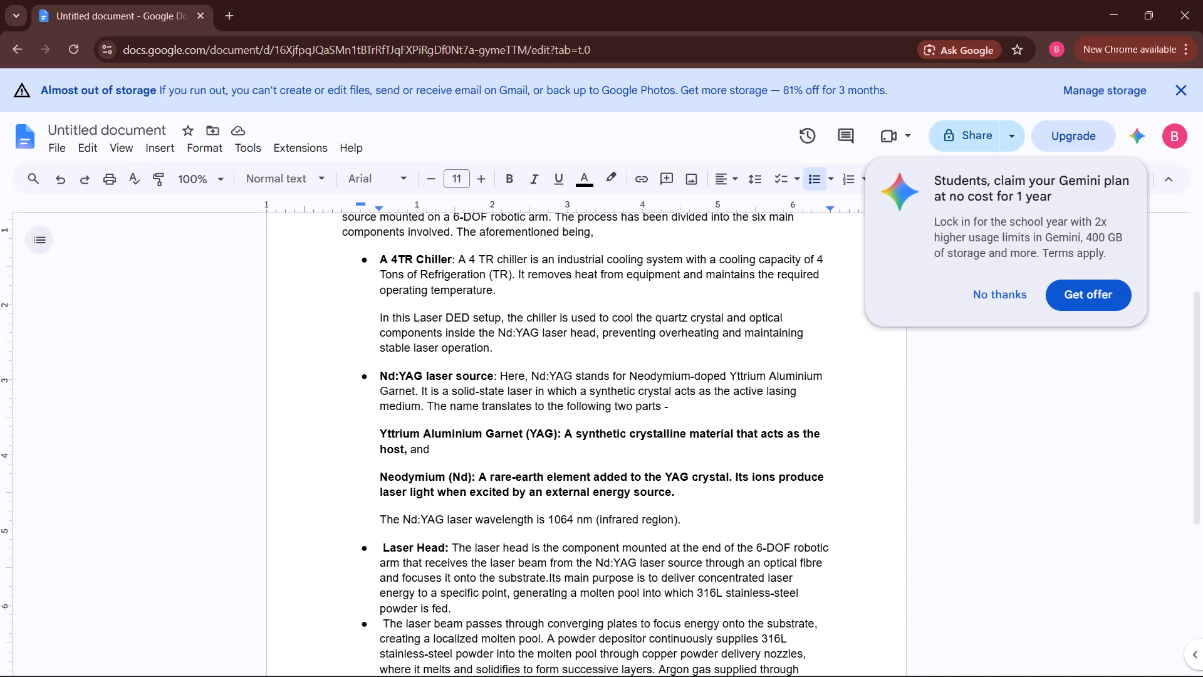
pyautogui.click(458, 607)
pyautogui.press('Return')
pyautogui.press('Return')
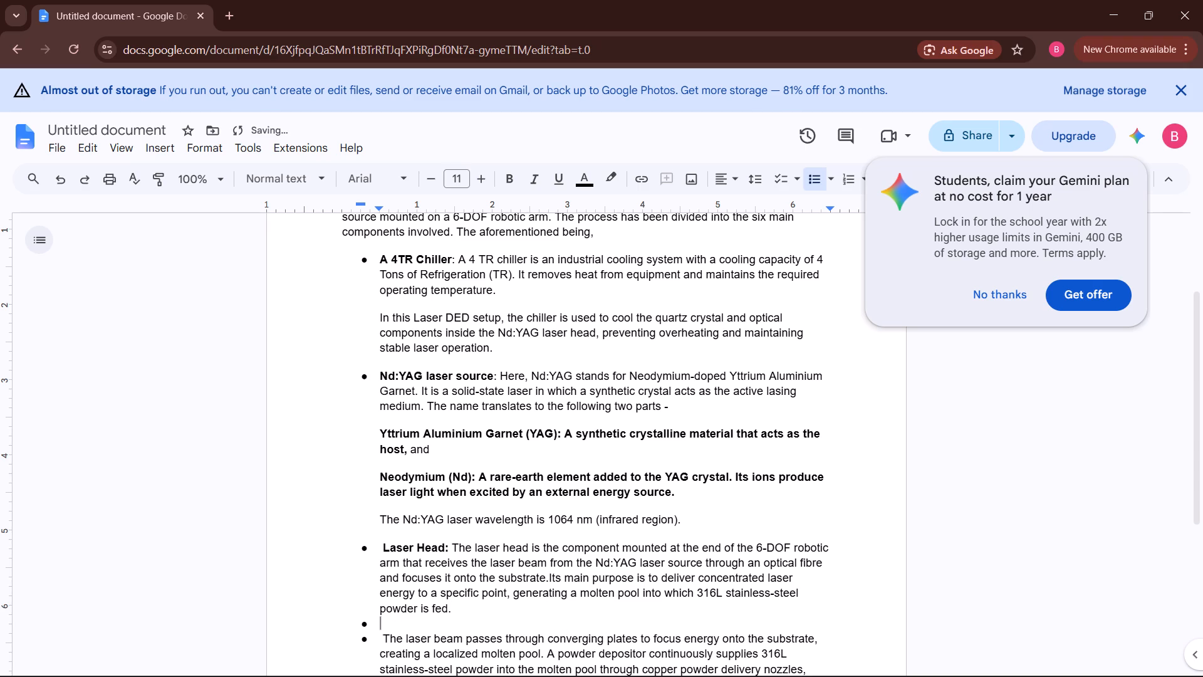
pyautogui.press('space')
pyautogui.press('space')
pyautogui.press('space')
pyautogui.press('space')
pyautogui.press('space')
pyautogui.press('space')
pyautogui.press('space')
pyautogui.press('space')
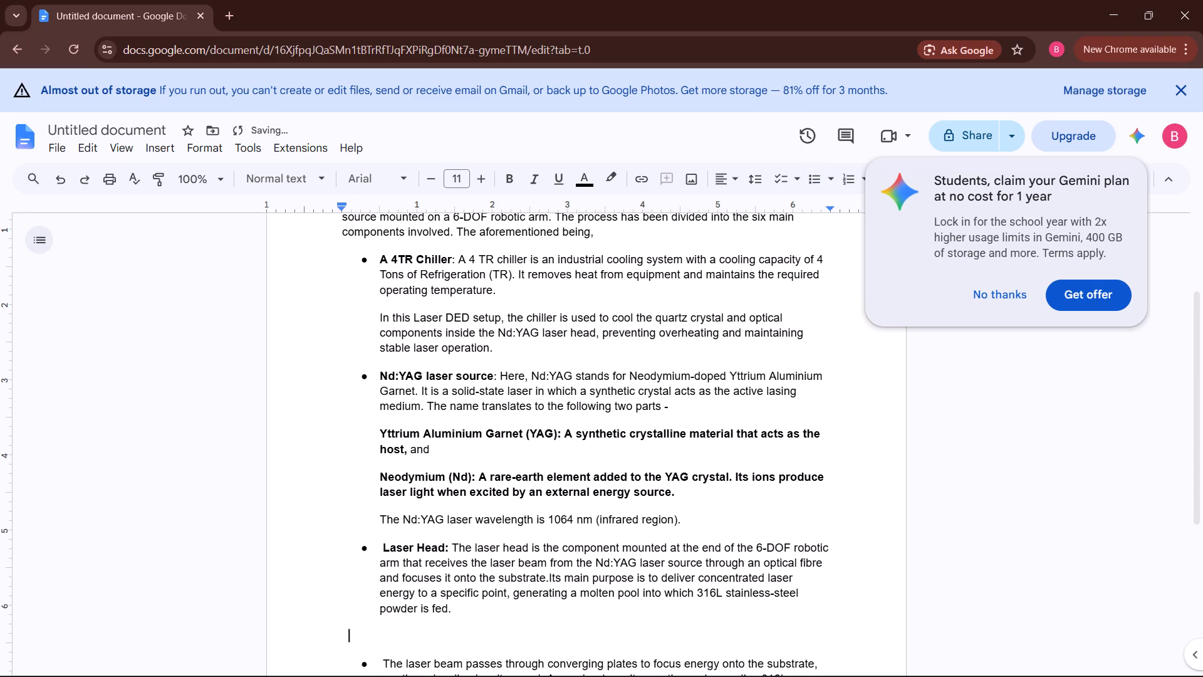
pyautogui.press('space')
pyautogui.press('space')
pyautogui.press('space')
pyautogui.press('space')
pyautogui.hotkey('shift', 'h')
pyautogui.press('BackSpace')
pyautogui.press('BackSpace')
pyautogui.write('Here,')
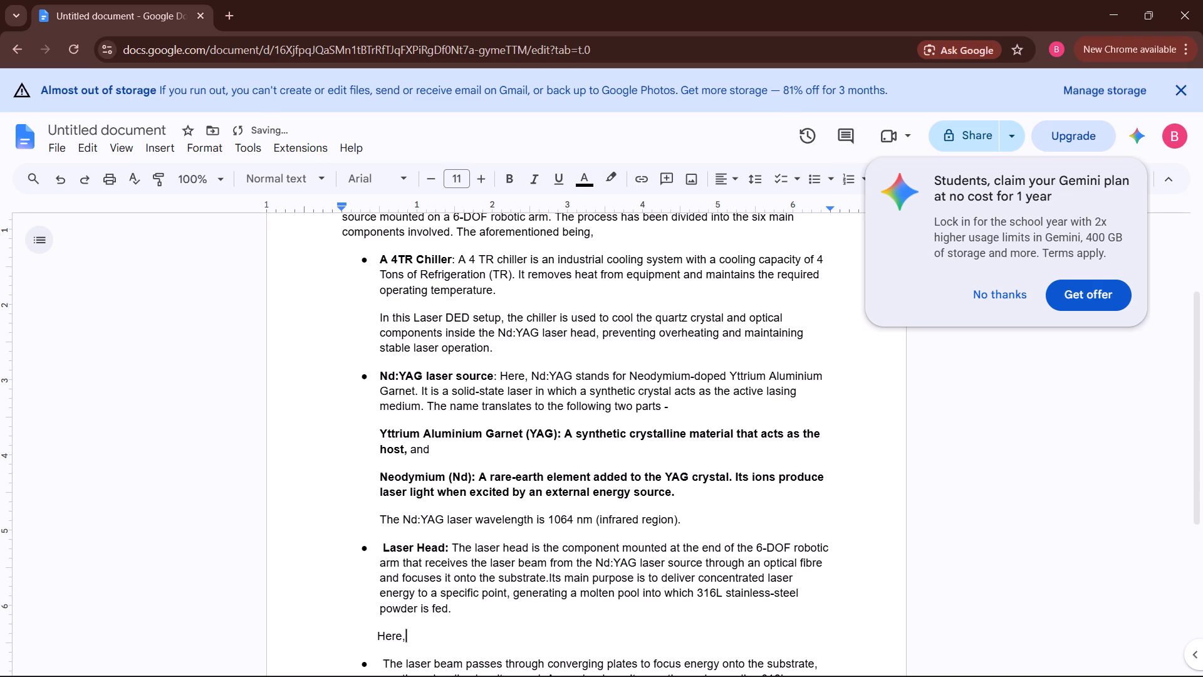
pyautogui.press('space')
pyautogui.write('the')
pyautogui.press('space')
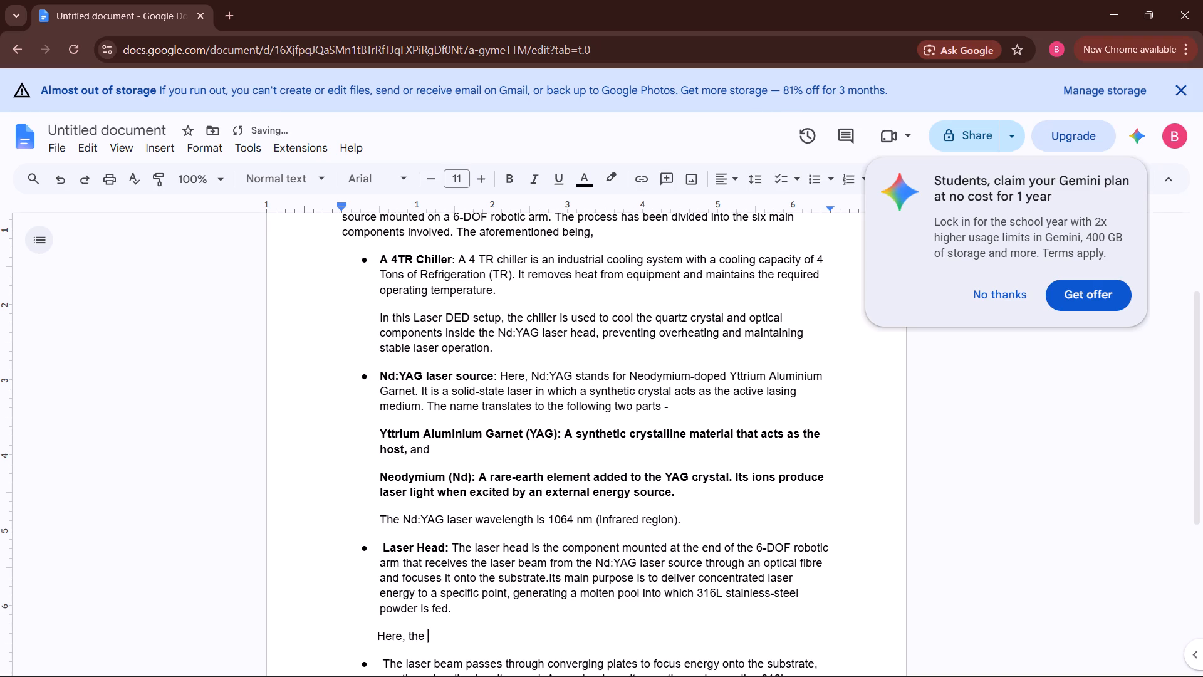
# Remove the indentation and line break before "Here, the", joining it to "powder is fed." with a single space.
pyautogui.press('Left')
pyautogui.press('Left')
pyautogui.press('Left')
pyautogui.press('Left')
pyautogui.press('Left')
pyautogui.press('Left')
pyautogui.press('Left')
pyautogui.press('Left')
pyautogui.press('Left')
pyautogui.press('Left')
pyautogui.press('BackSpace')
pyautogui.press('BackSpace')
pyautogui.press('BackSpace')
pyautogui.press('BackSpace')
pyautogui.press('BackSpace')
pyautogui.press('BackSpace')
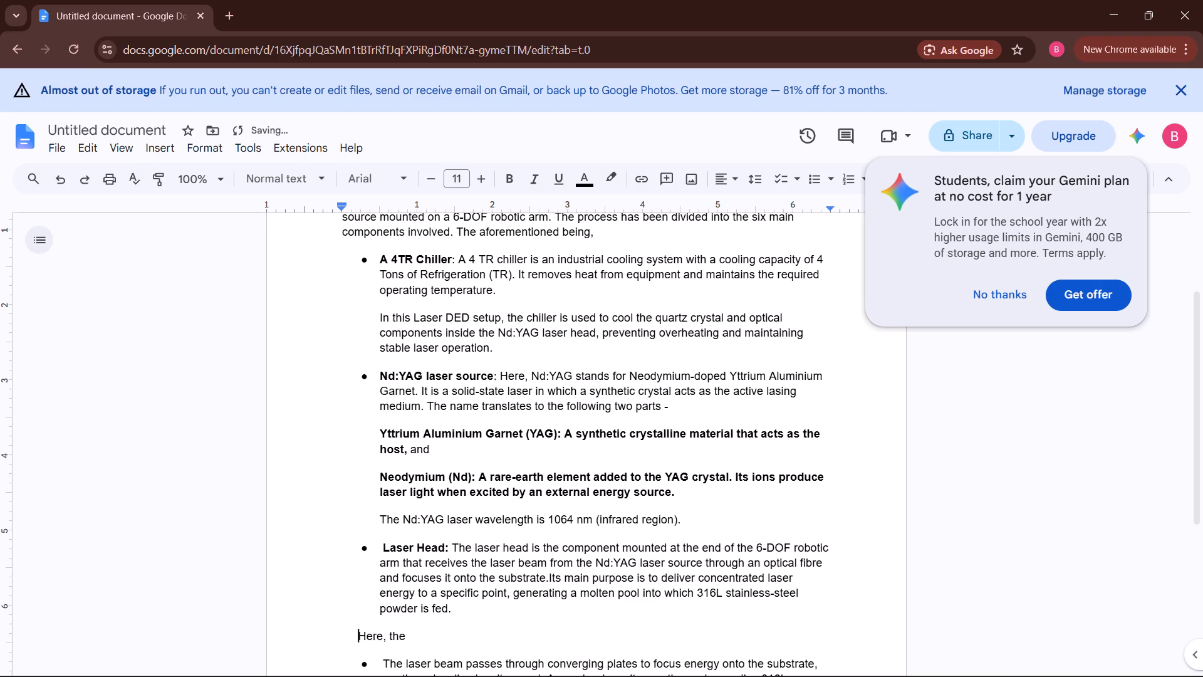
pyautogui.press('BackSpace')
pyautogui.press('BackSpace')
pyautogui.press('BackSpace')
pyautogui.press('BackSpace')
pyautogui.press('BackSpace')
pyautogui.press('BackSpace')
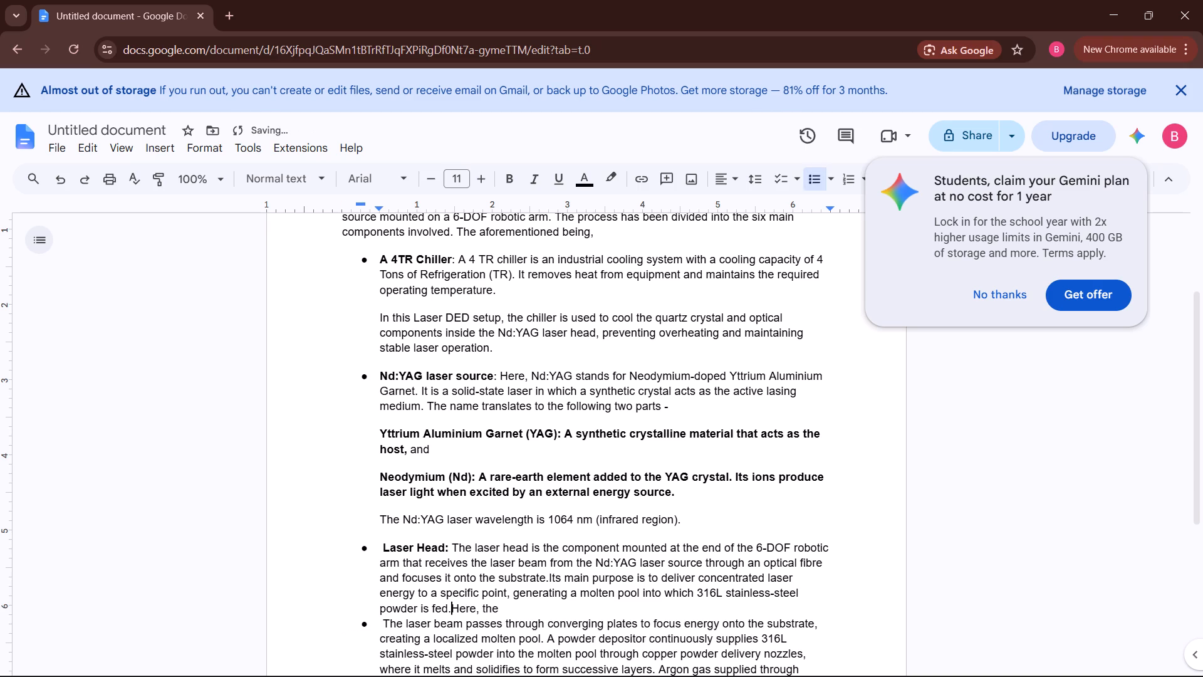
pyautogui.press('c')
pyautogui.press('BackSpace')
pyautogui.press('space')
# Continue the Laser Head bullet's last sentence after "Here, the" with "laser head has been manufactured in-house".
pyautogui.click(511, 602)
pyautogui.write('head')
pyautogui.press('BackSpace')
pyautogui.press('BackSpace')
pyautogui.press('BackSpace')
pyautogui.press('BackSpace')
pyautogui.write('laser')
pyautogui.press('space')
pyautogui.write('head has been manufactured in-house')
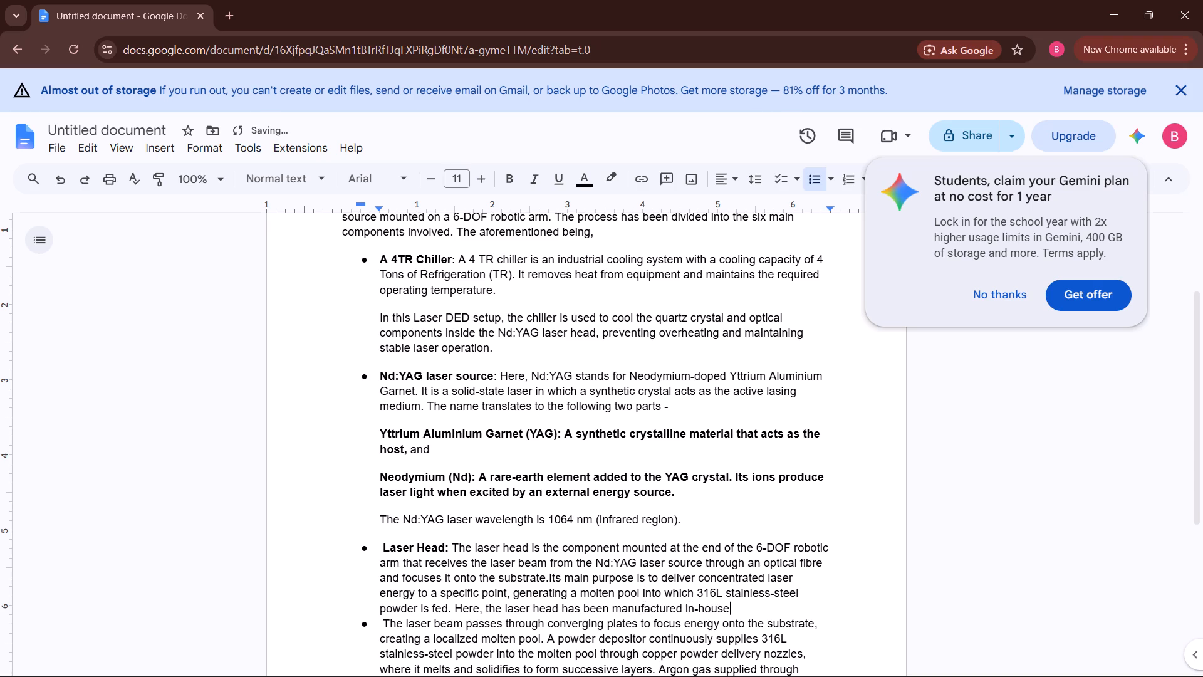
# Finish the Laser Head sentence with "and mounted on the industrial welding robotic arm.".
pyautogui.press('space')
pyautogui.write('and mounted on the')
pyautogui.press('space')
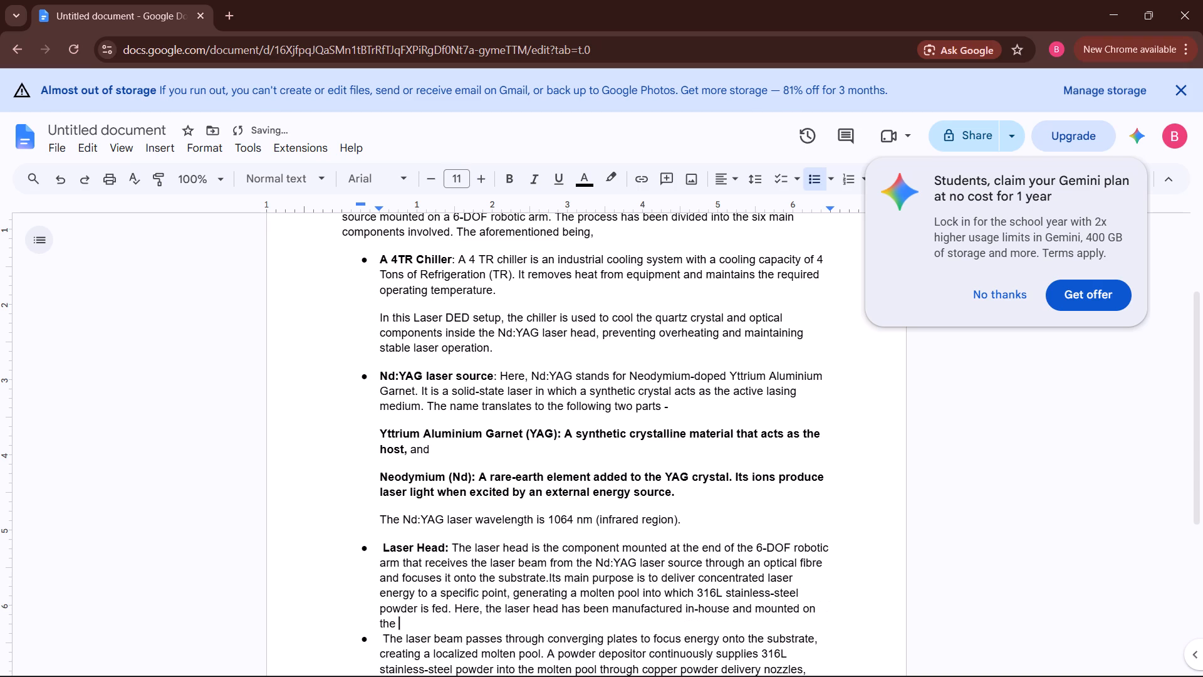
pyautogui.write('robotic')
pyautogui.press('space')
pyautogui.press('BackSpace')
pyautogui.press('BackSpace')
pyautogui.press('BackSpace')
pyautogui.press('BackSpace')
pyautogui.press('BackSpace')
pyautogui.press('BackSpace')
pyautogui.press('BackSpace')
pyautogui.press('BackSpace')
pyautogui.write('industrial welding robotic ar,')
pyautogui.press('BackSpace')
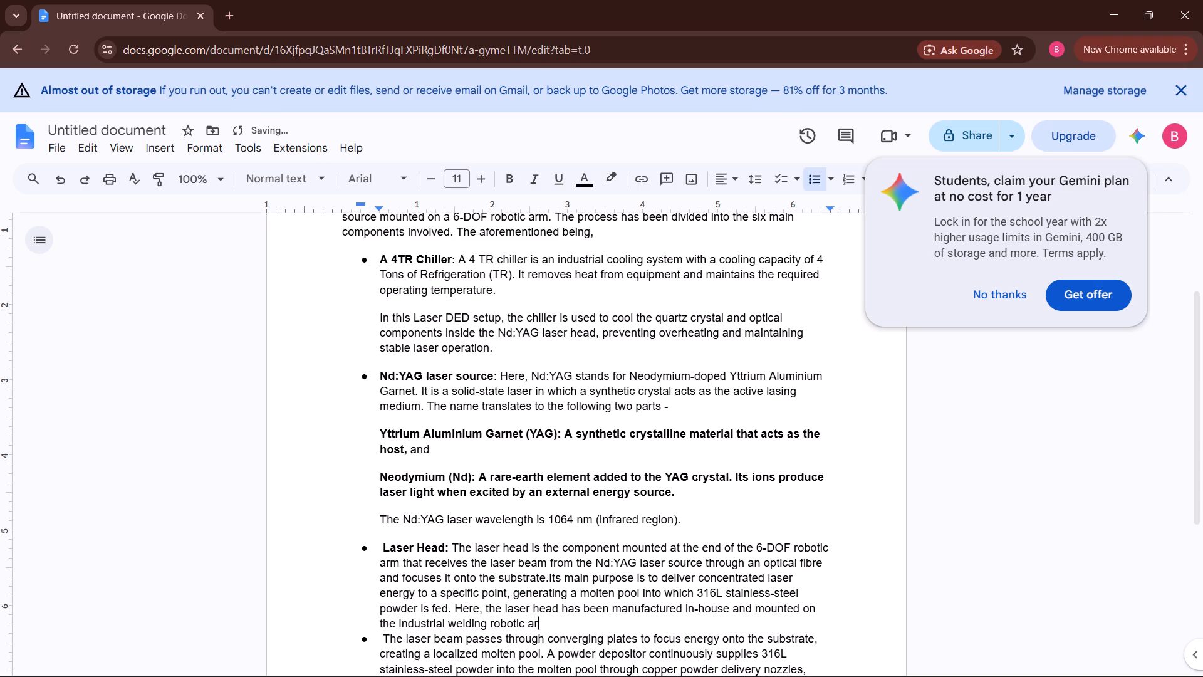
pyautogui.press('n')
pyautogui.press('BackSpace')
pyautogui.press('m')
pyautogui.press('.')
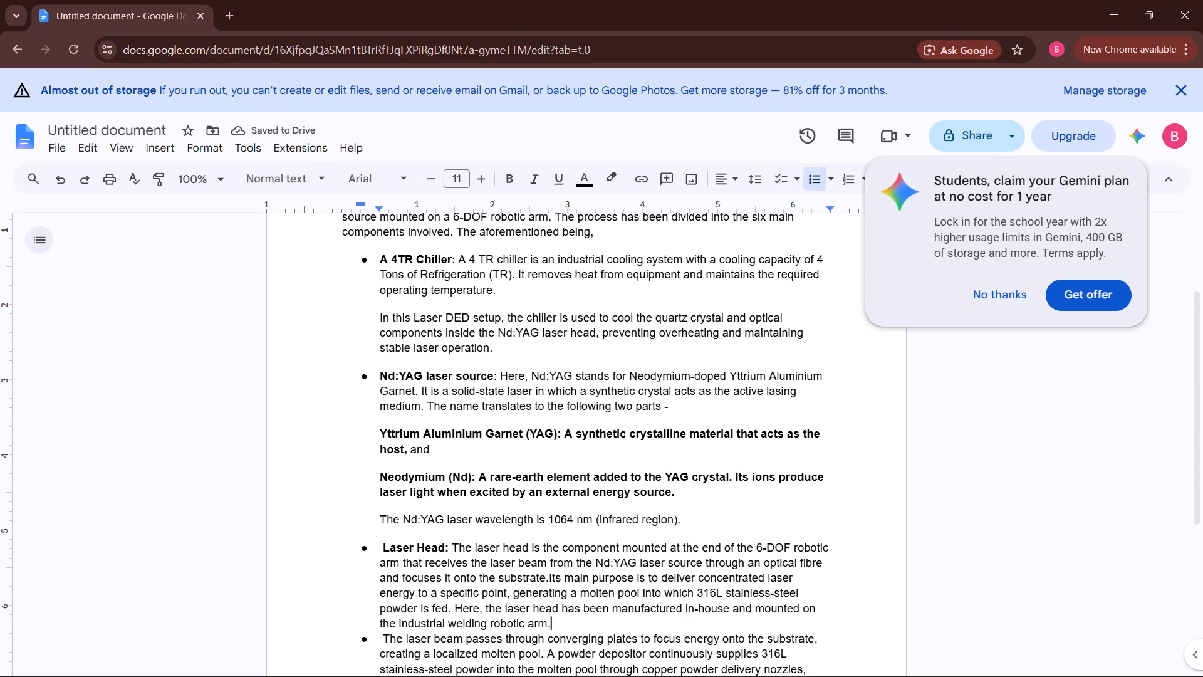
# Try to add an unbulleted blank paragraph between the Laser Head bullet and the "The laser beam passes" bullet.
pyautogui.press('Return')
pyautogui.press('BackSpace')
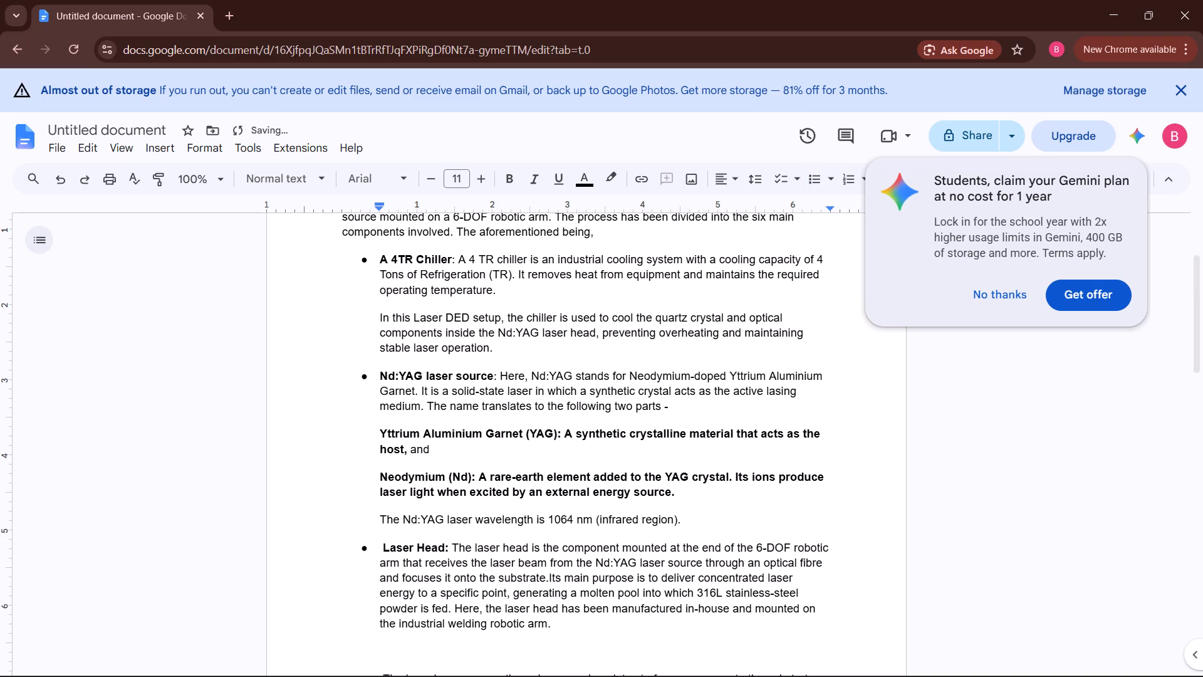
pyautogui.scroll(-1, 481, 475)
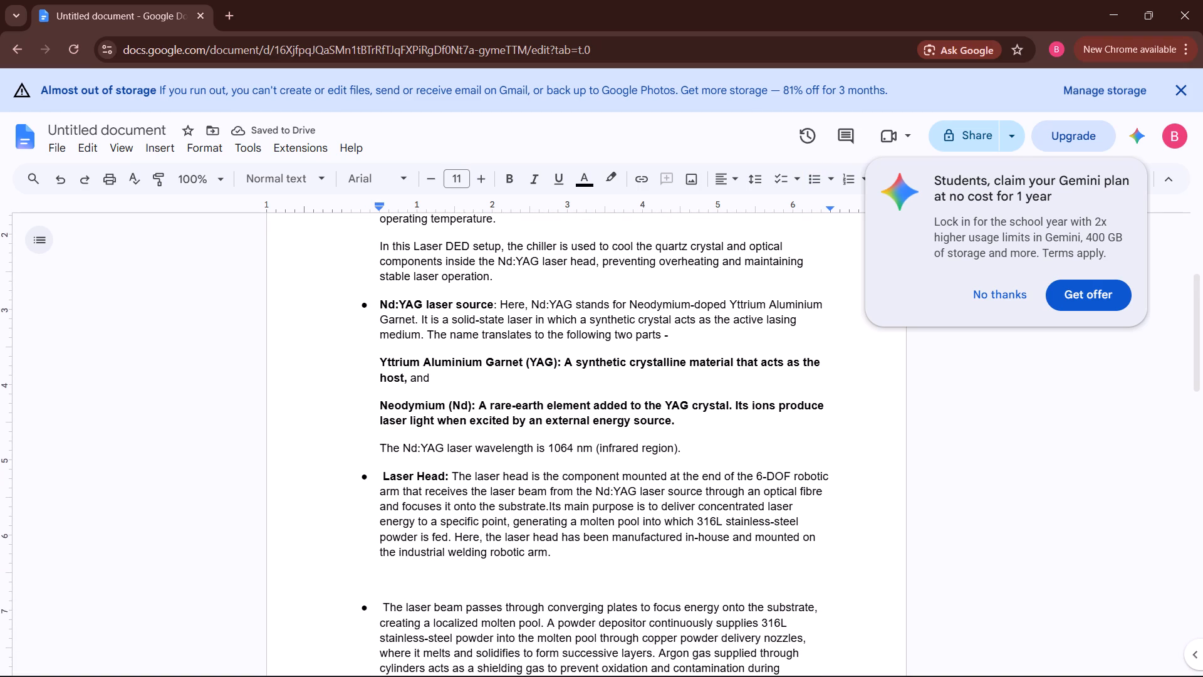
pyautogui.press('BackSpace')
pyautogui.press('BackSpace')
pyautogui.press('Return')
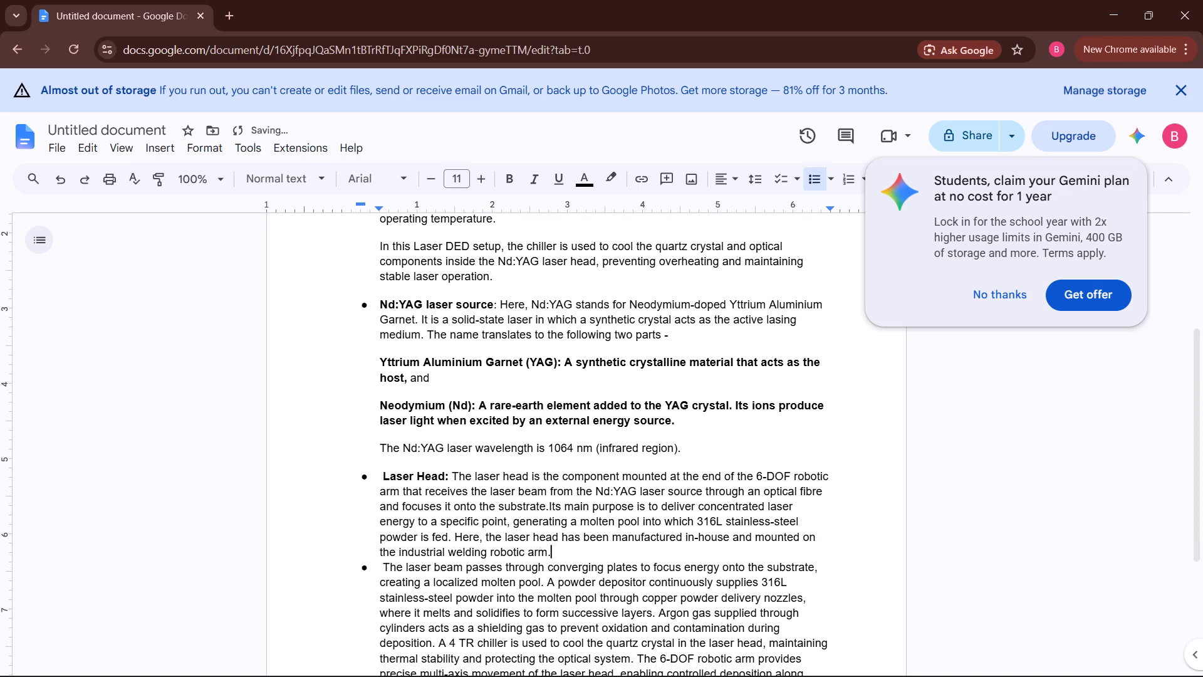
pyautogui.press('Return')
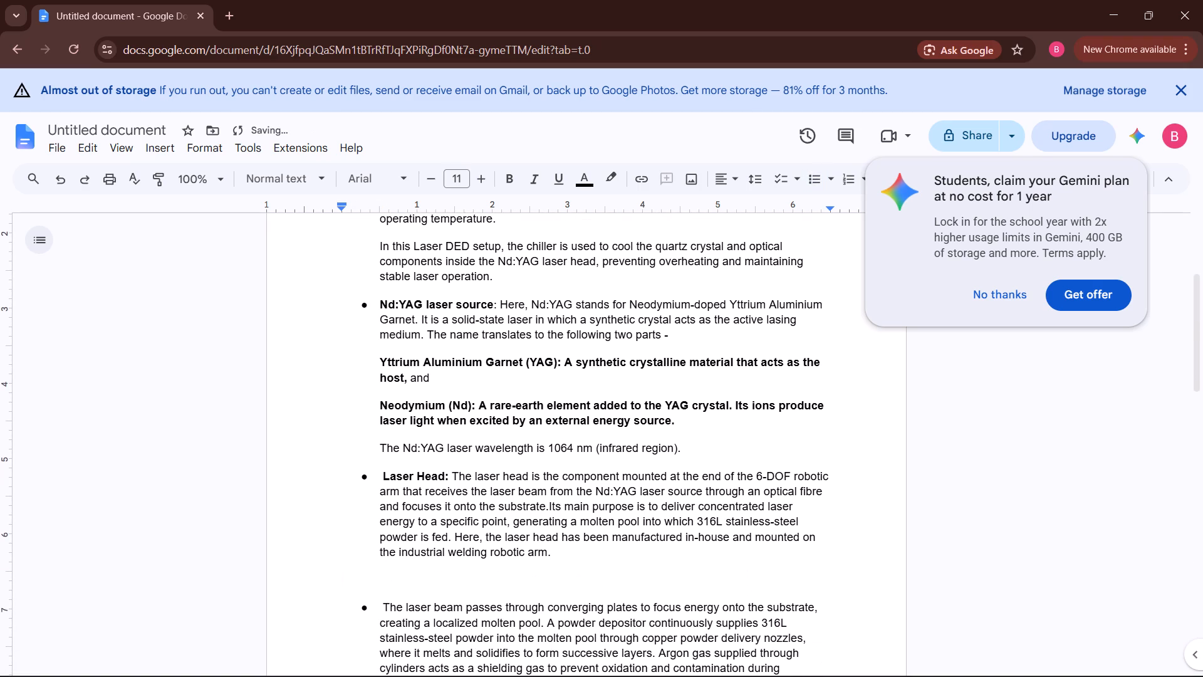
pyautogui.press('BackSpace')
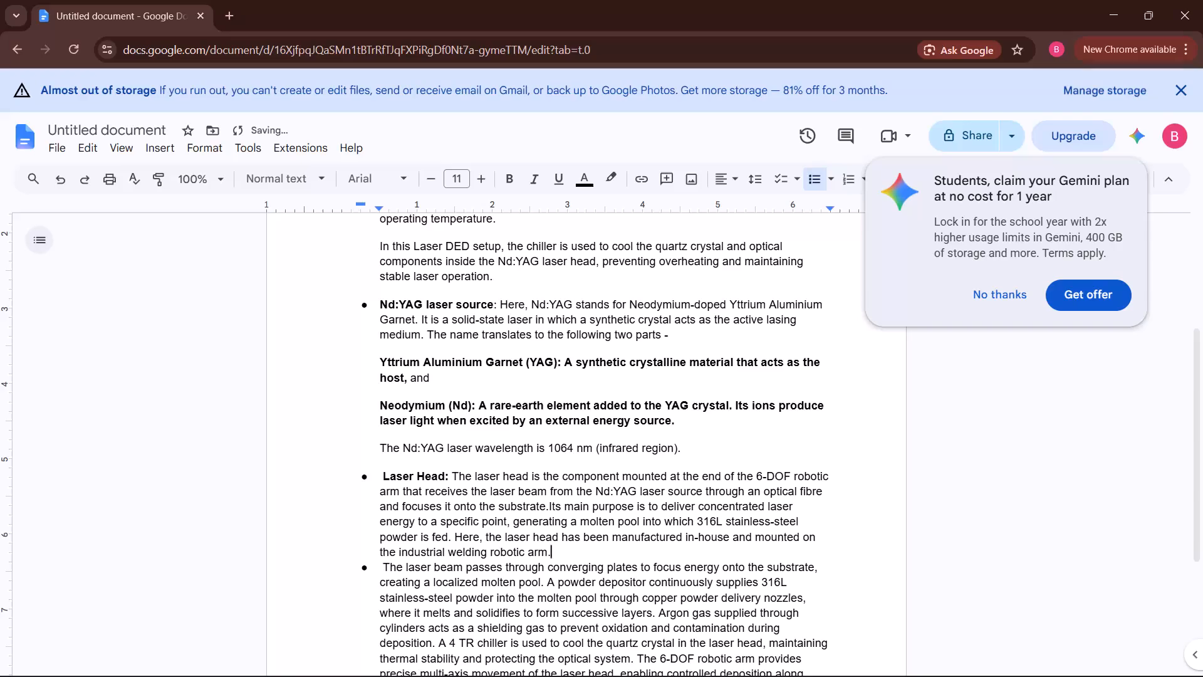
pyautogui.press('Return')
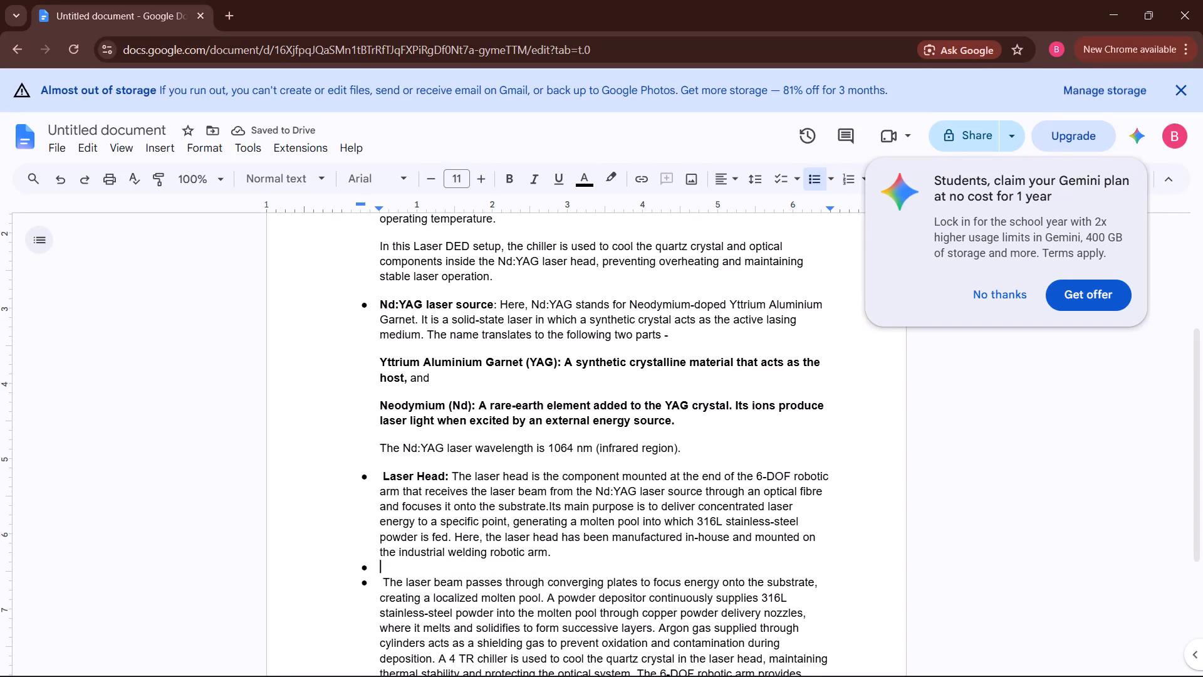
pyautogui.press('BackSpace')
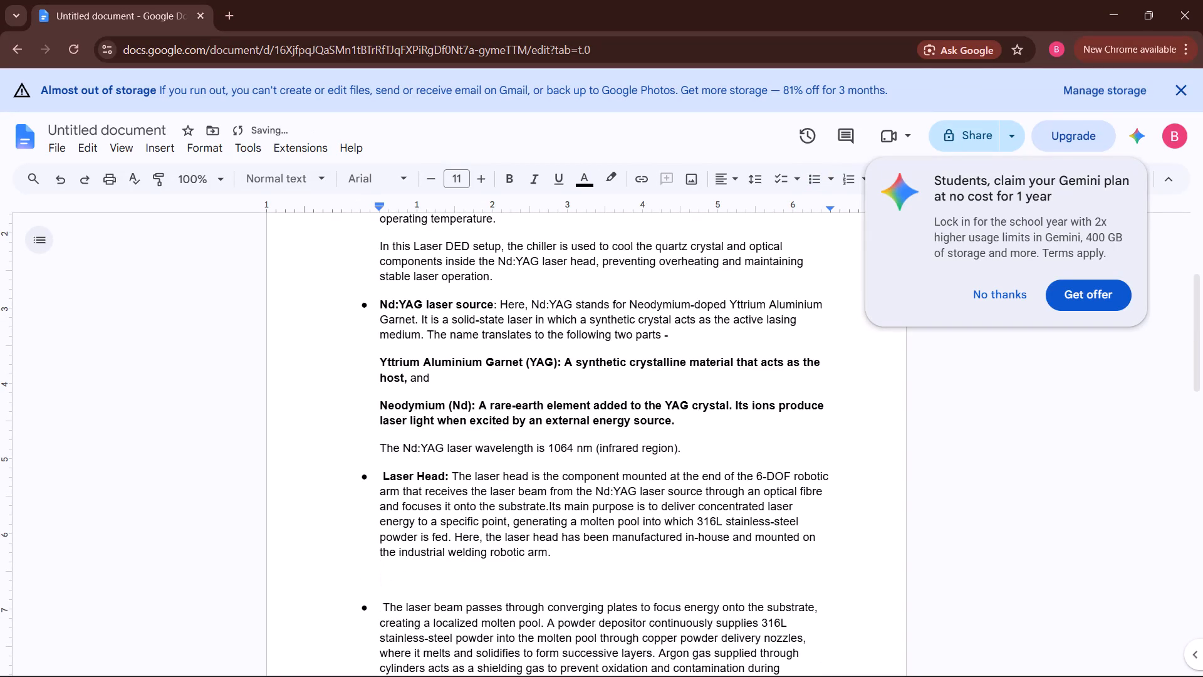
pyautogui.press('Down')
pyautogui.press('Up')
pyautogui.press('Up')
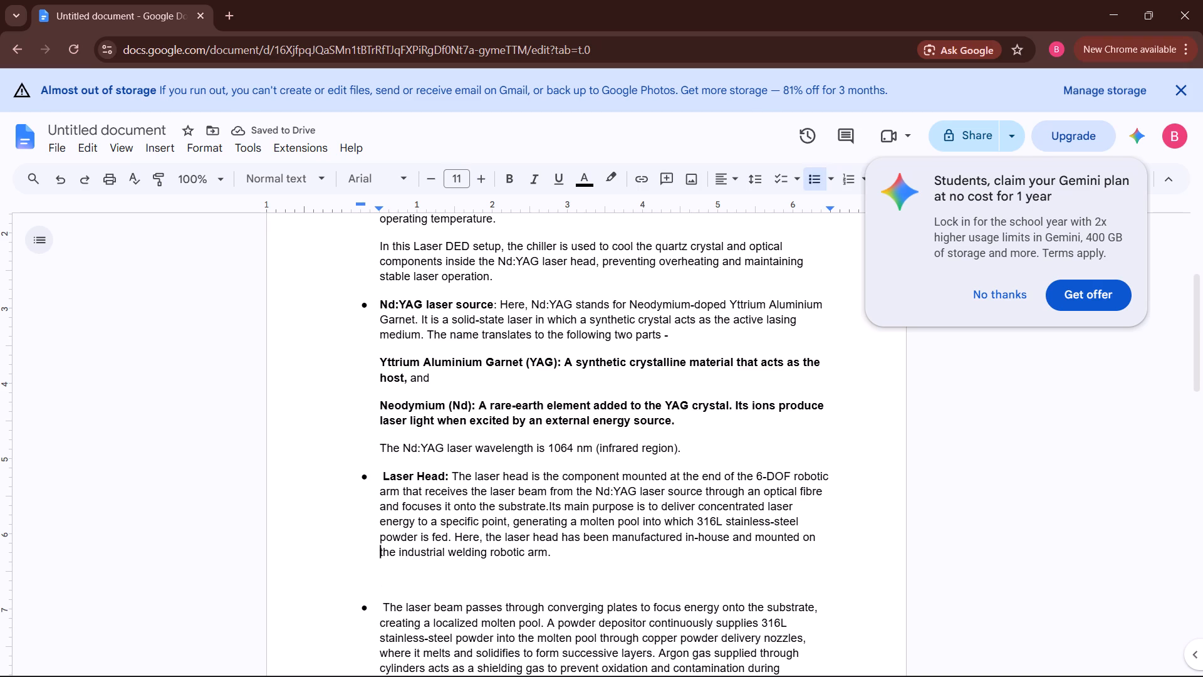
pyautogui.press('Down')
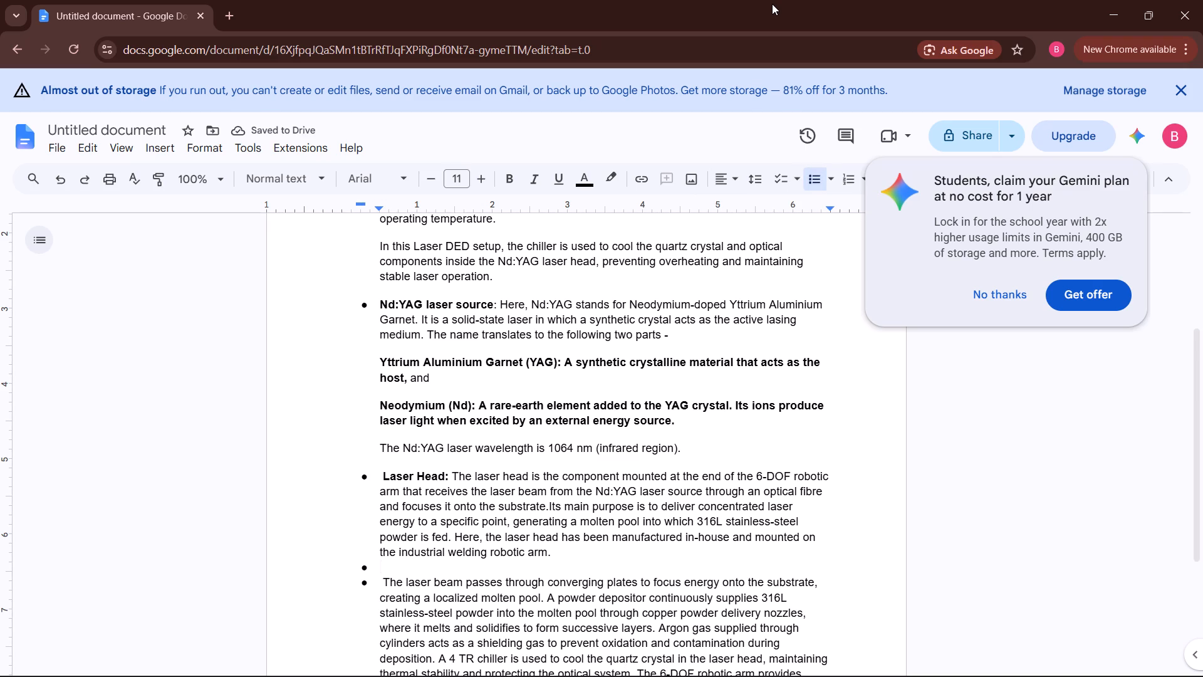
# Insert another empty bullet directly after the Laser Head bullet's final sentence.
pyautogui.press('Right')
pyautogui.press('Up')
pyautogui.press('Up')
pyautogui.press('Left')
pyautogui.press('Down')
pyautogui.press('Return')
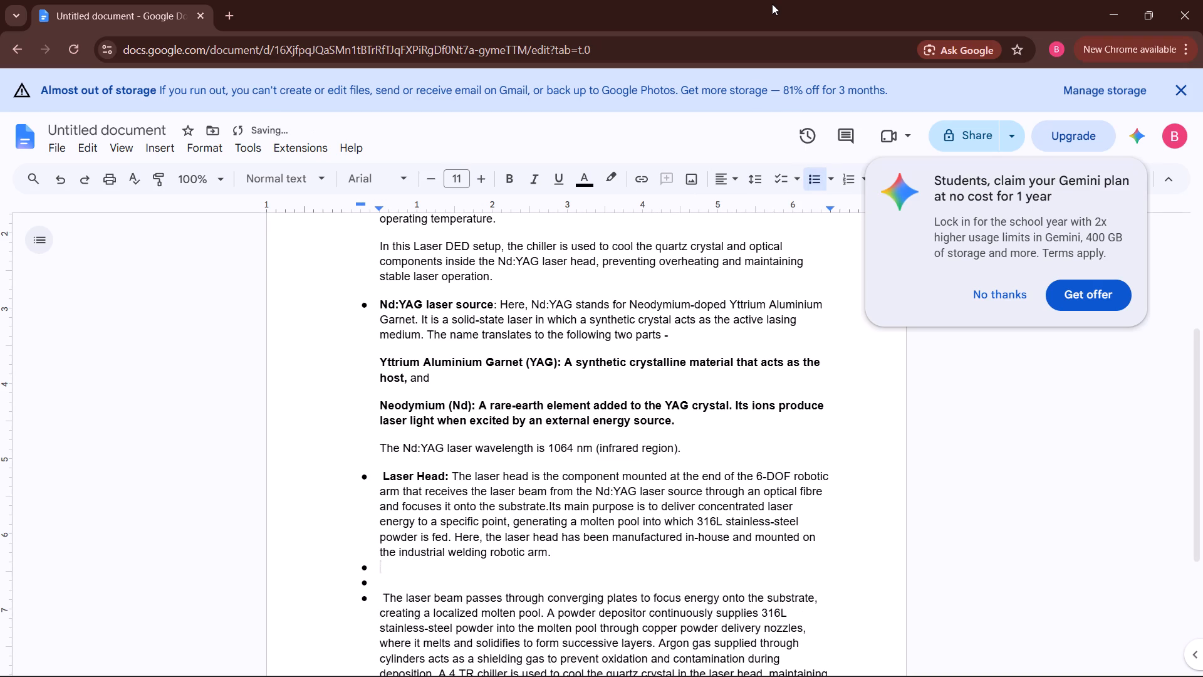
pyautogui.hotkey('shift', 'l')
pyautogui.press('BackSpace')
# Join the "Yttrium Aluminium Garnet (YAG)" paragraph to the line ending "following two parts -" in the Nd:YAG laser source bullet.
pyautogui.click(400, 337)
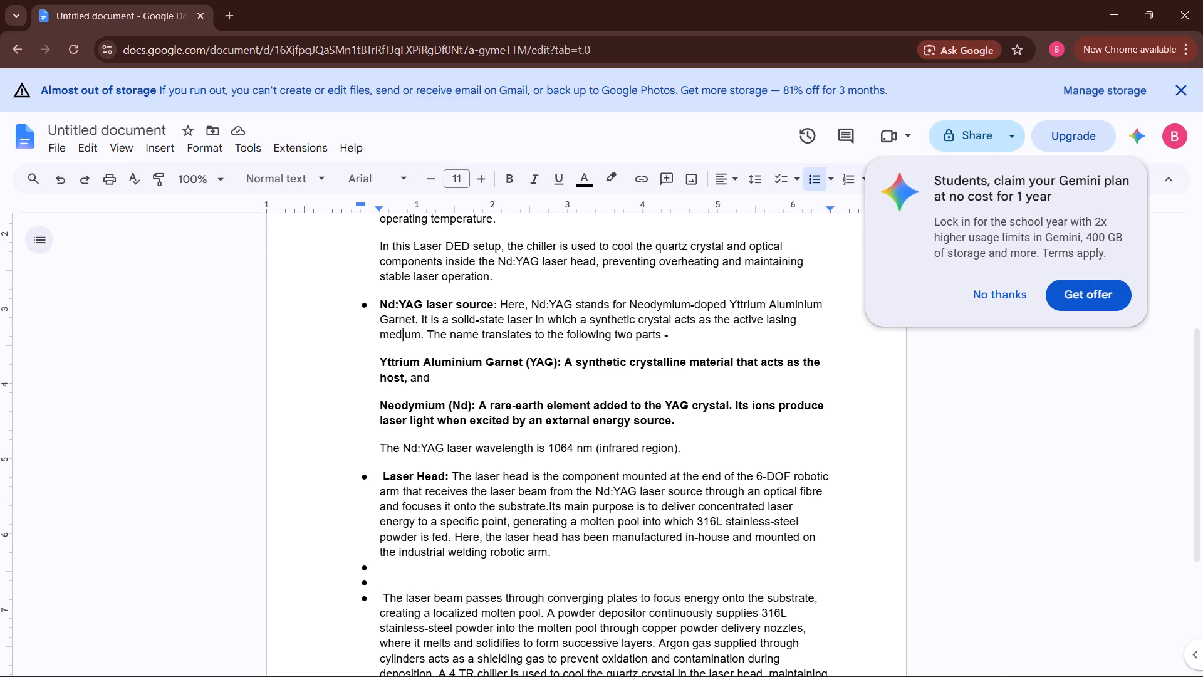
pyautogui.click(379, 355)
pyautogui.click(379, 355)
pyautogui.click(379, 355)
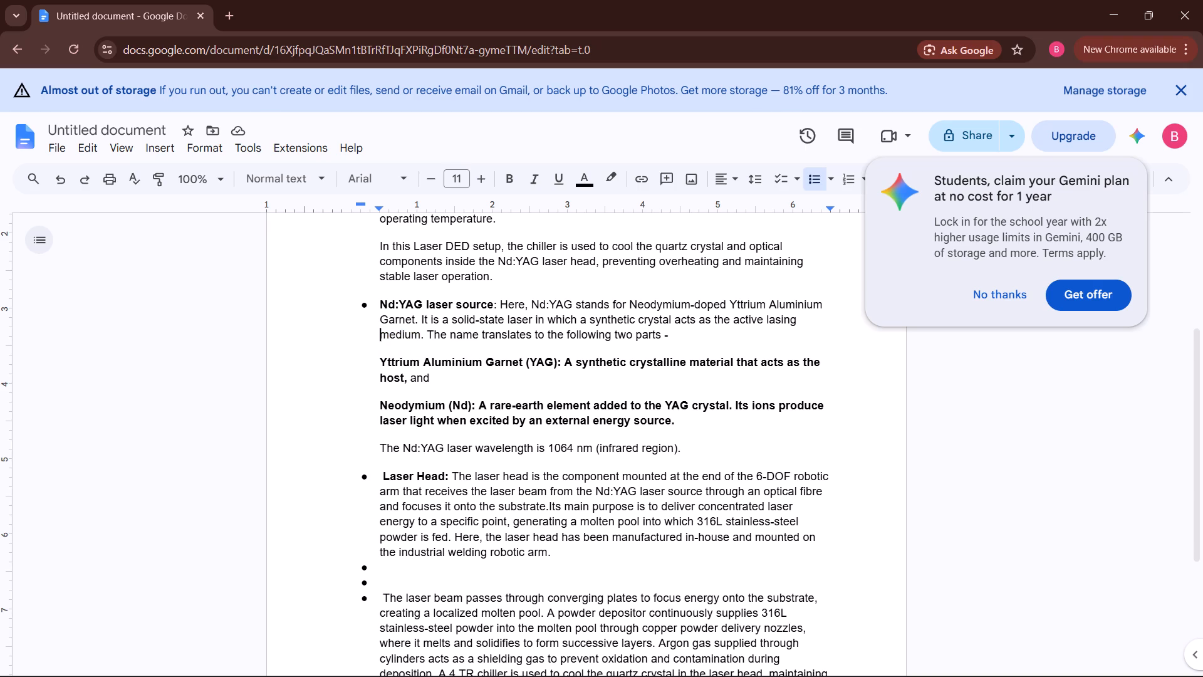
pyautogui.click(378, 360)
pyautogui.press('BackSpace')
pyautogui.press('BackSpace')
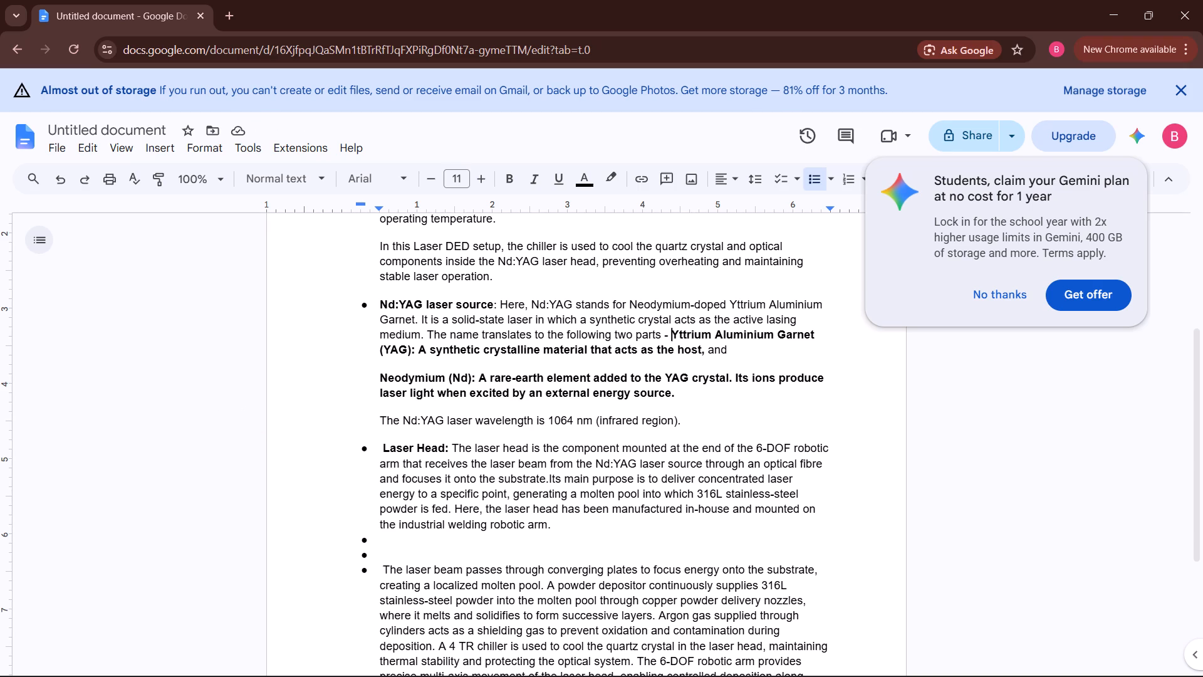
# Write the bold heading "Powder depositor:" in the first empty bullet below Laser Head, and turn bold off after it.
pyautogui.scroll(1, 475, 378)
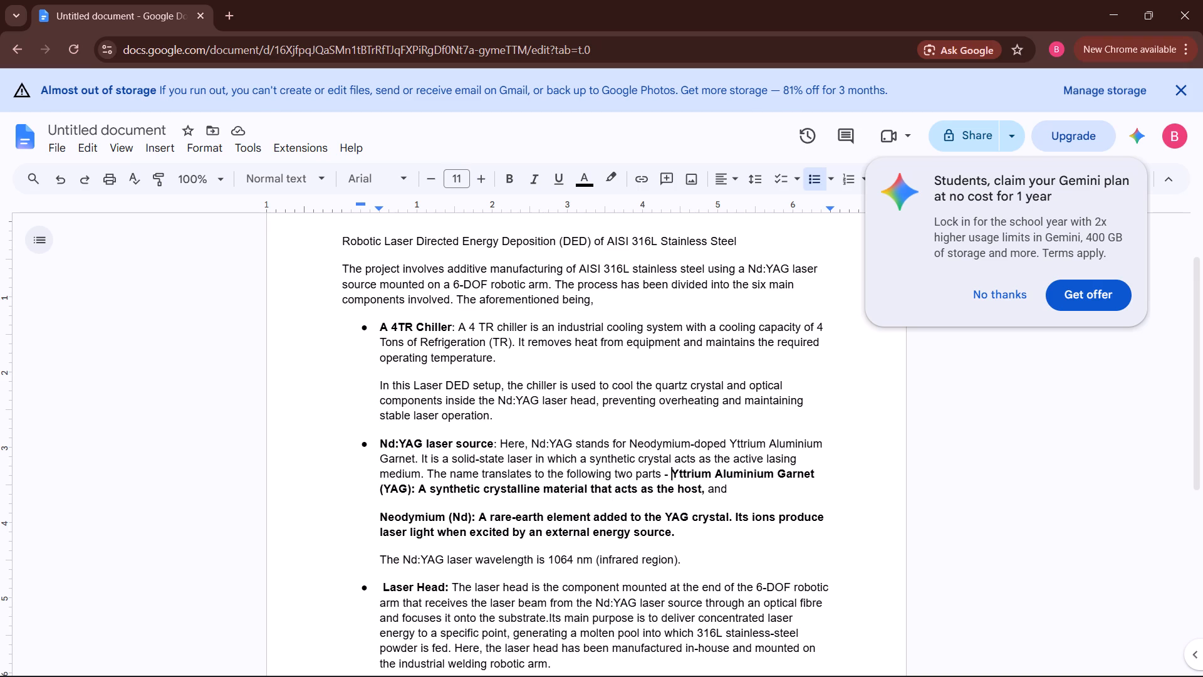
pyautogui.scroll(-1, 616, 424)
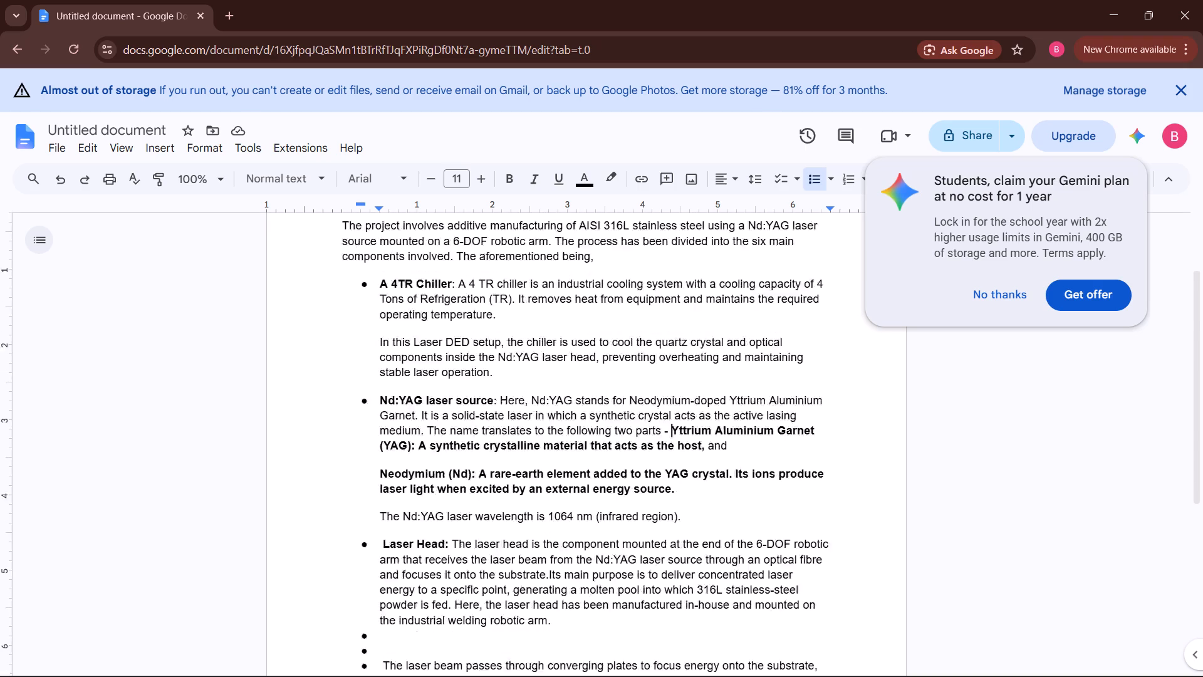
pyautogui.scroll(-2, 616, 424)
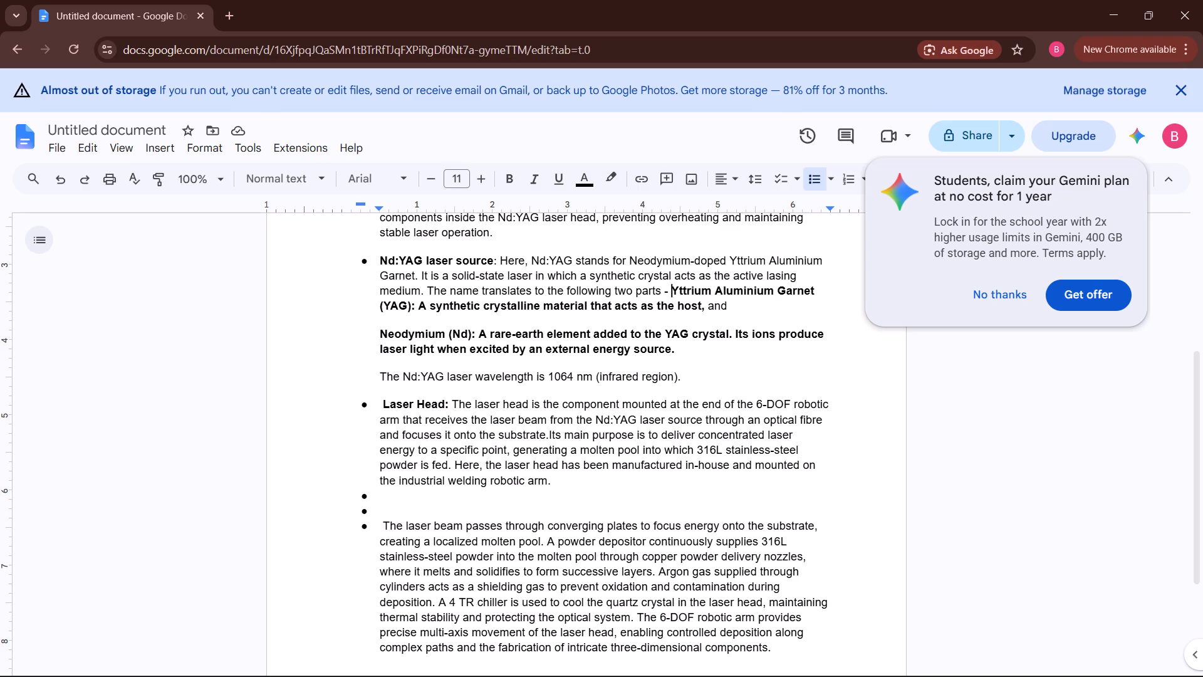
pyautogui.click(395, 492)
pyautogui.click(519, 179)
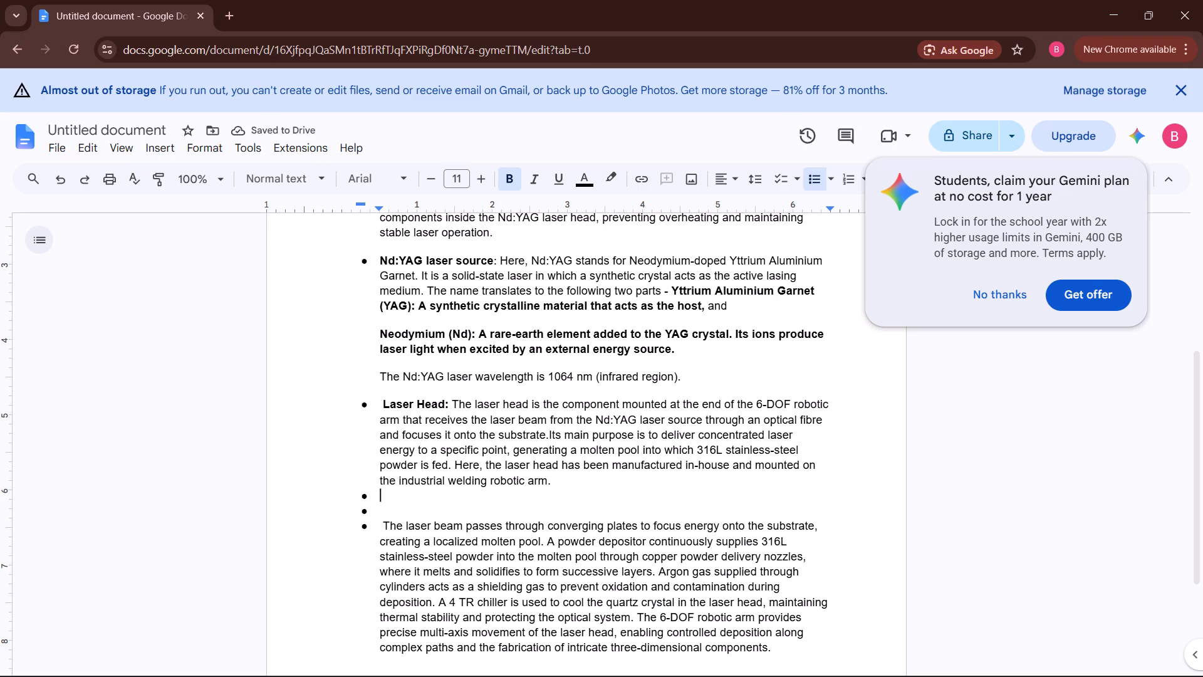
pyautogui.write('Powder depositor')
pyautogui.hotkey('shift', ':')
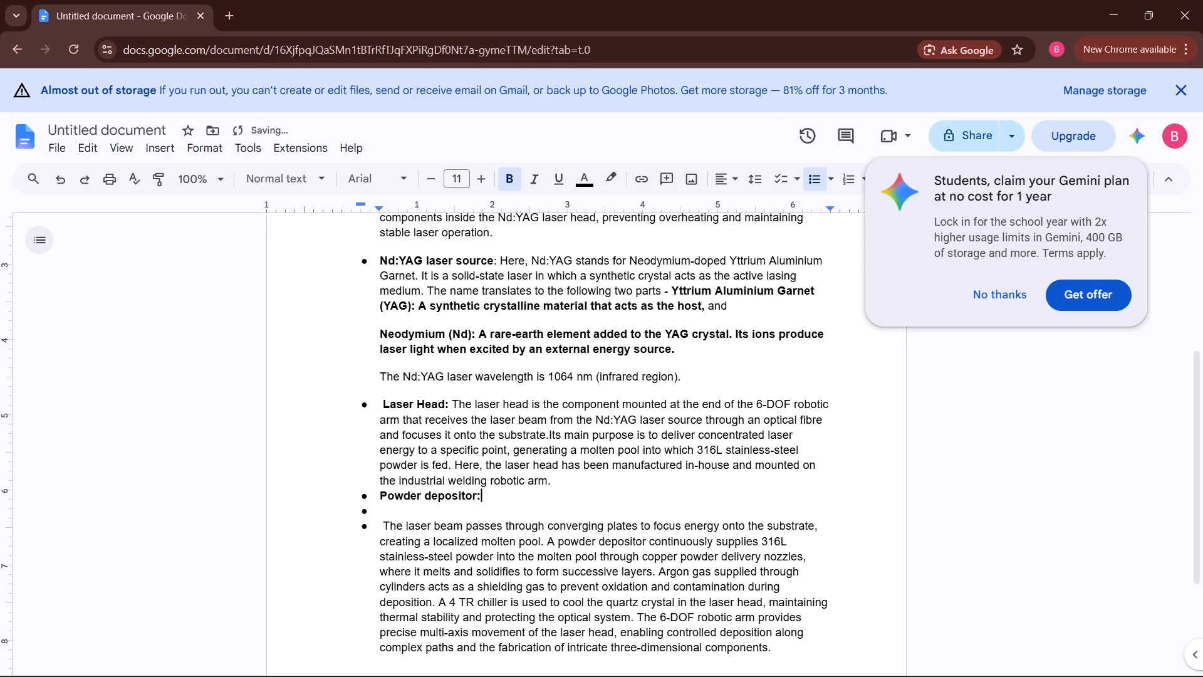
pyautogui.press('space')
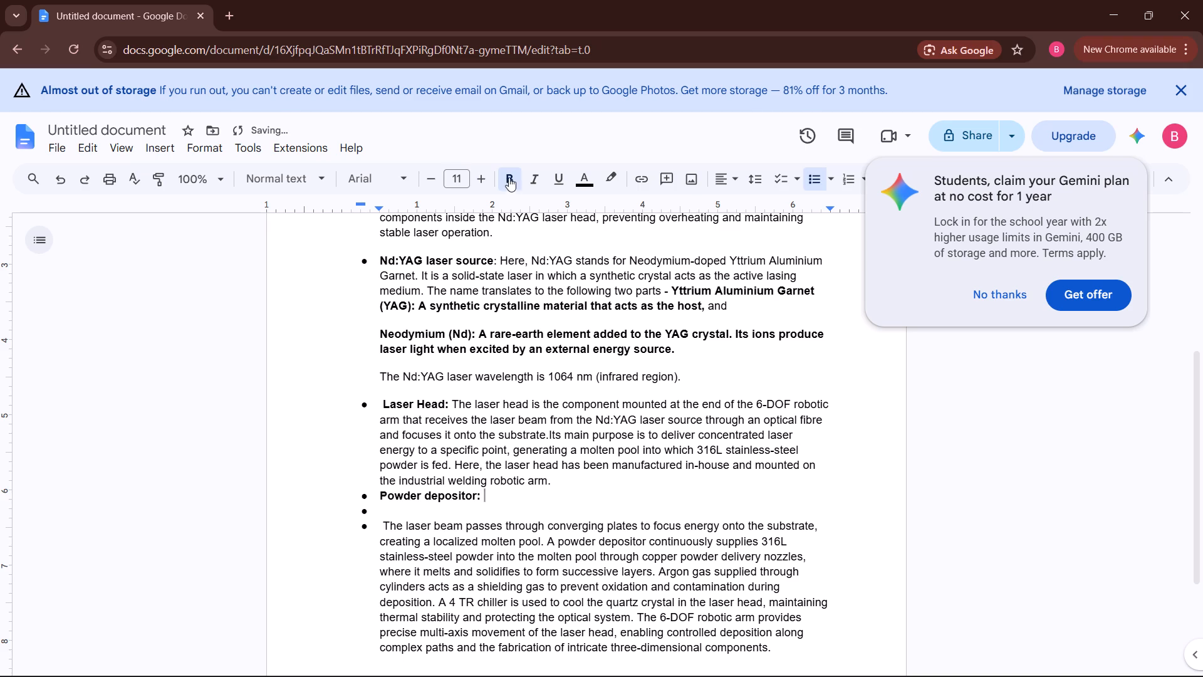
pyautogui.click(505, 179)
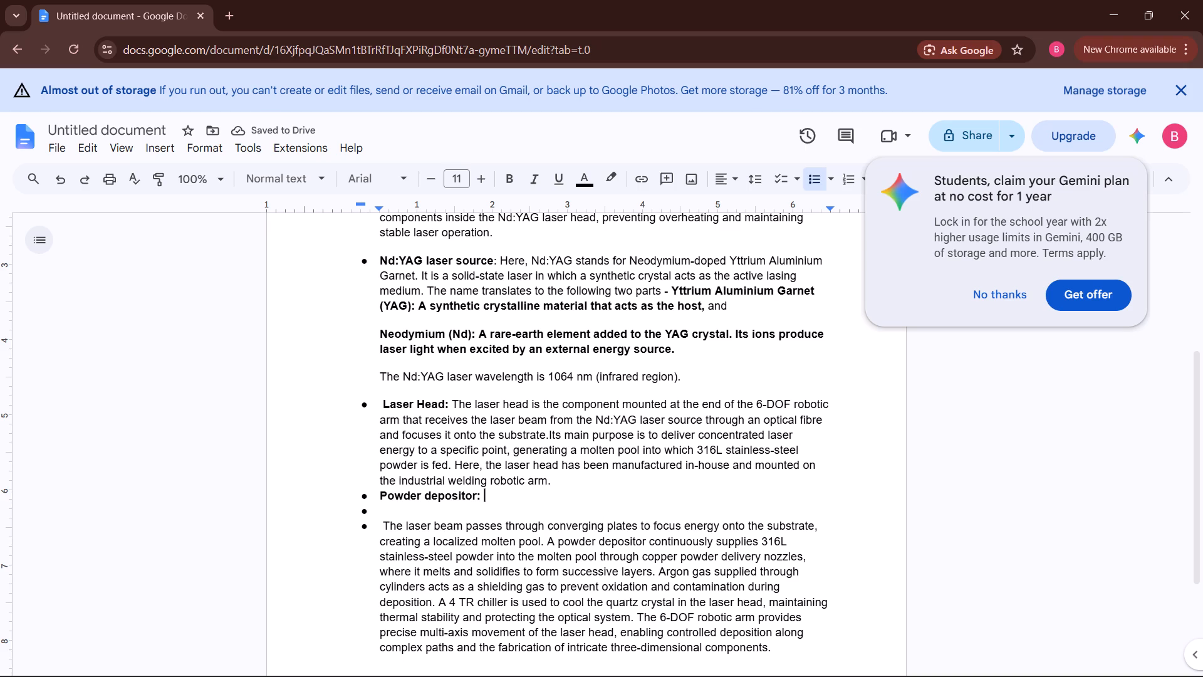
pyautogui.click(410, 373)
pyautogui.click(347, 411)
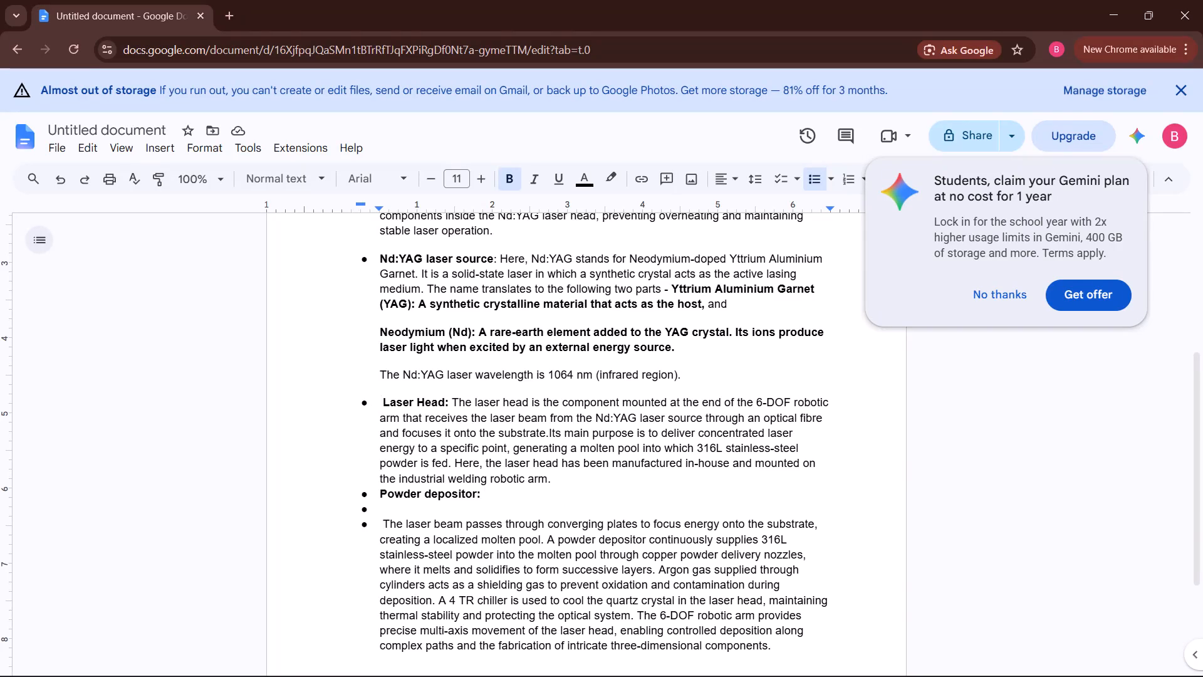
pyautogui.click(529, 483)
pyautogui.click(373, 518)
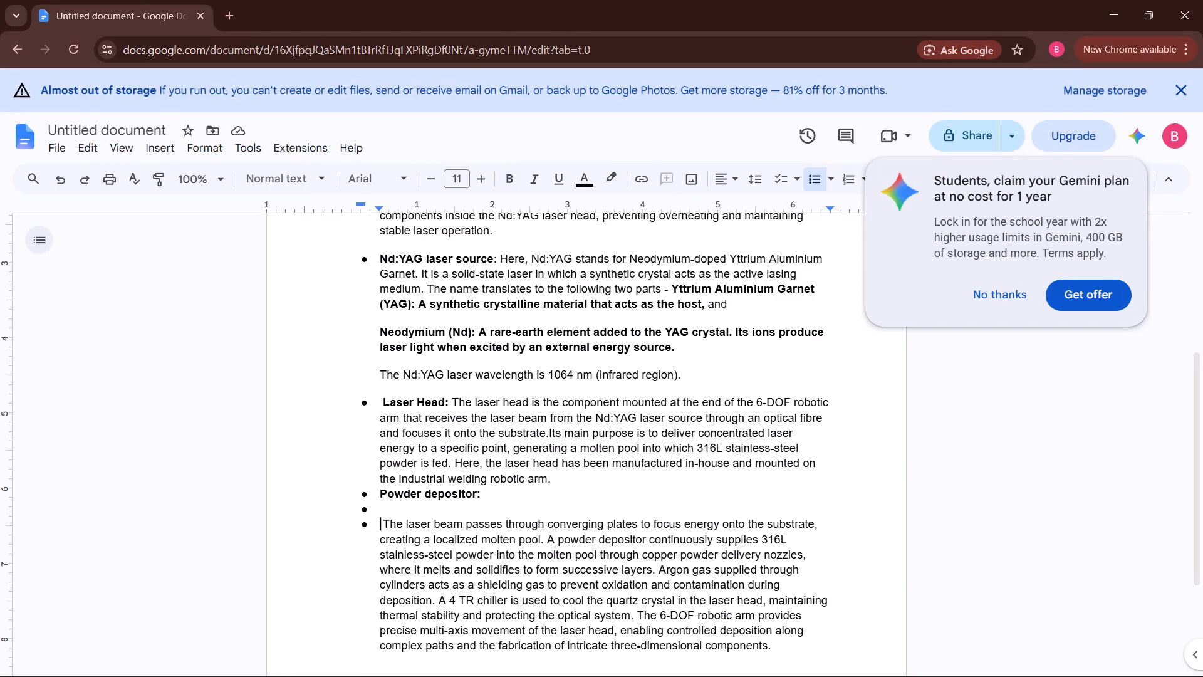
pyautogui.click(367, 495)
pyautogui.click(367, 495)
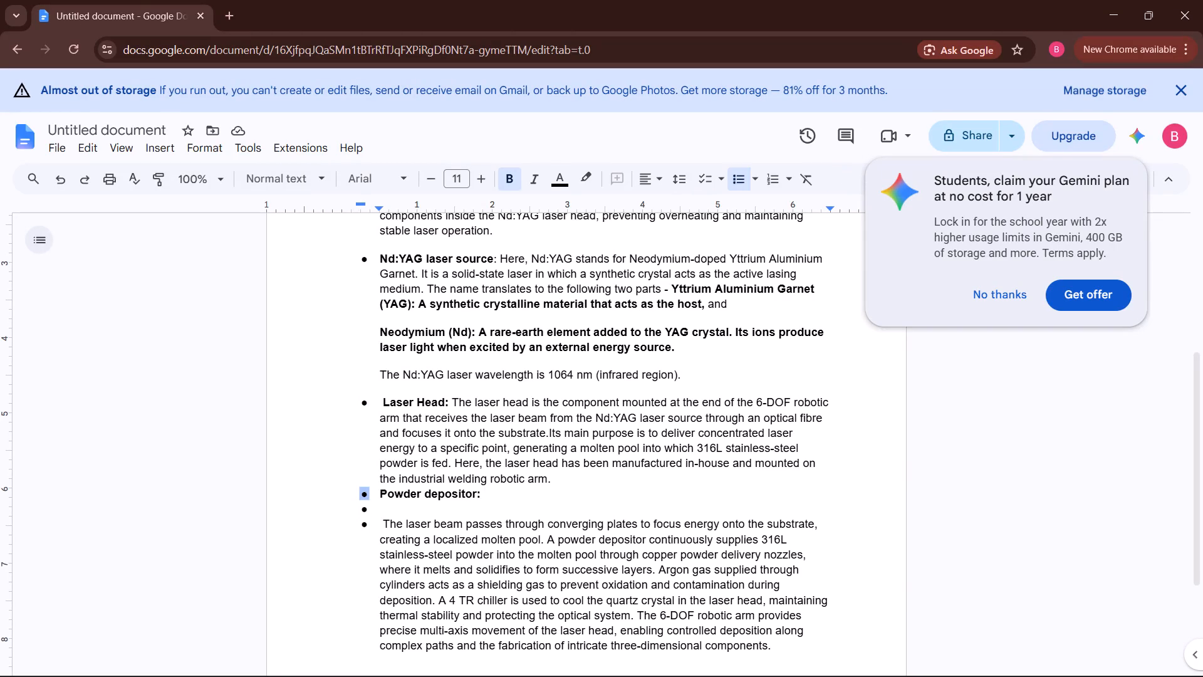
pyautogui.click(366, 498)
pyautogui.click(380, 491)
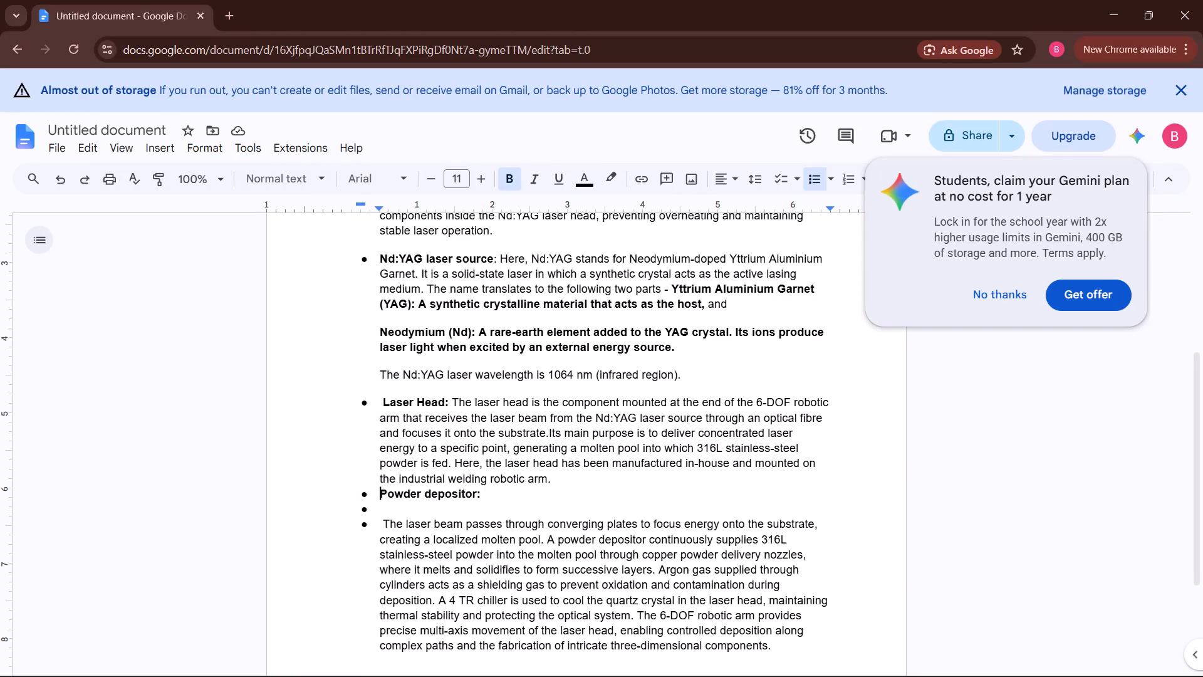
pyautogui.click(385, 505)
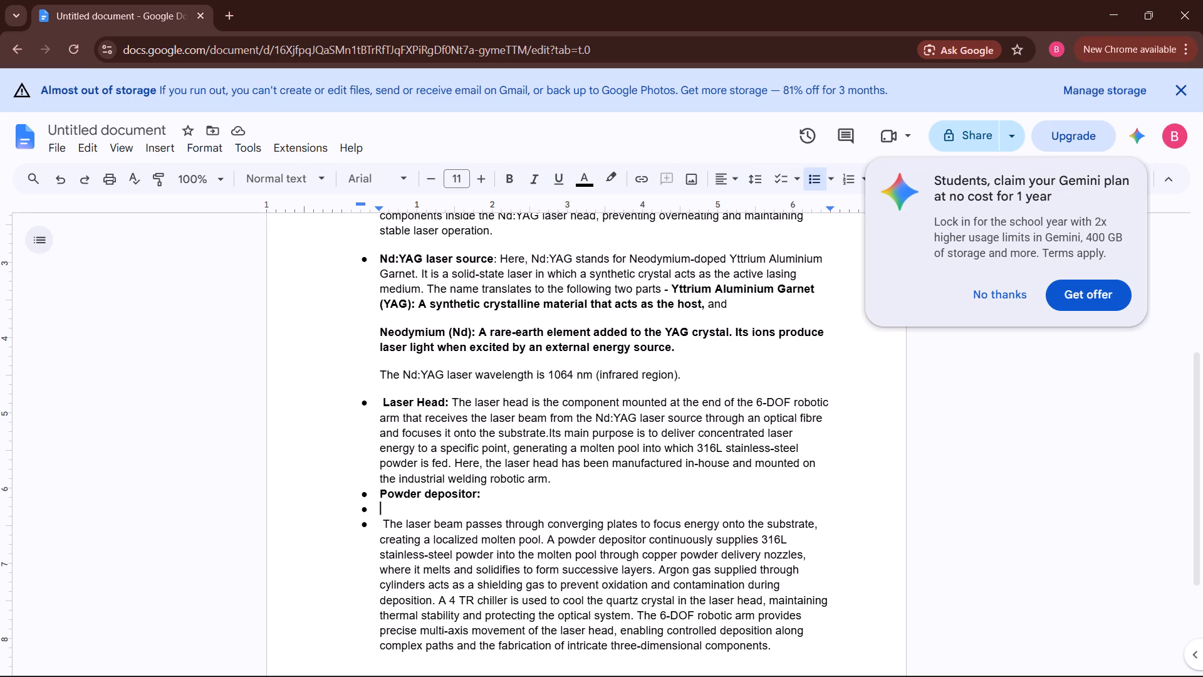
pyautogui.write('Argon')
pyautogui.press('BackSpace')
pyautogui.write('n cylinders:')
pyautogui.moveTo(477, 505); pyautogui.dragTo(382, 503)
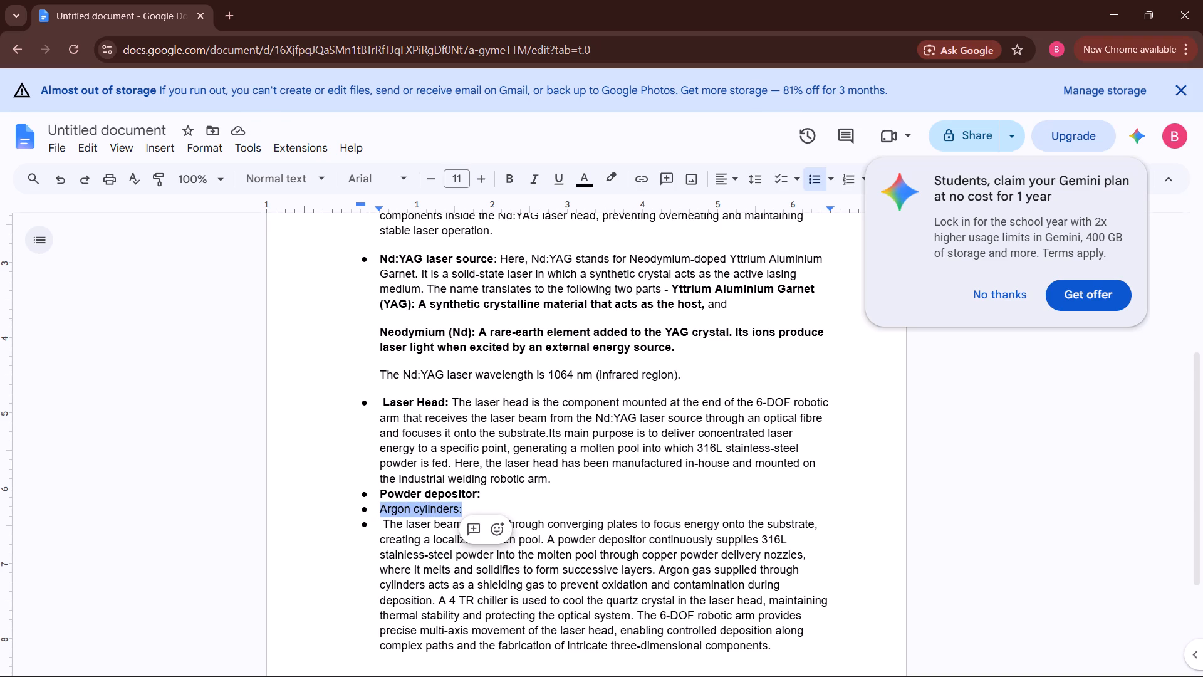
pyautogui.click(514, 177)
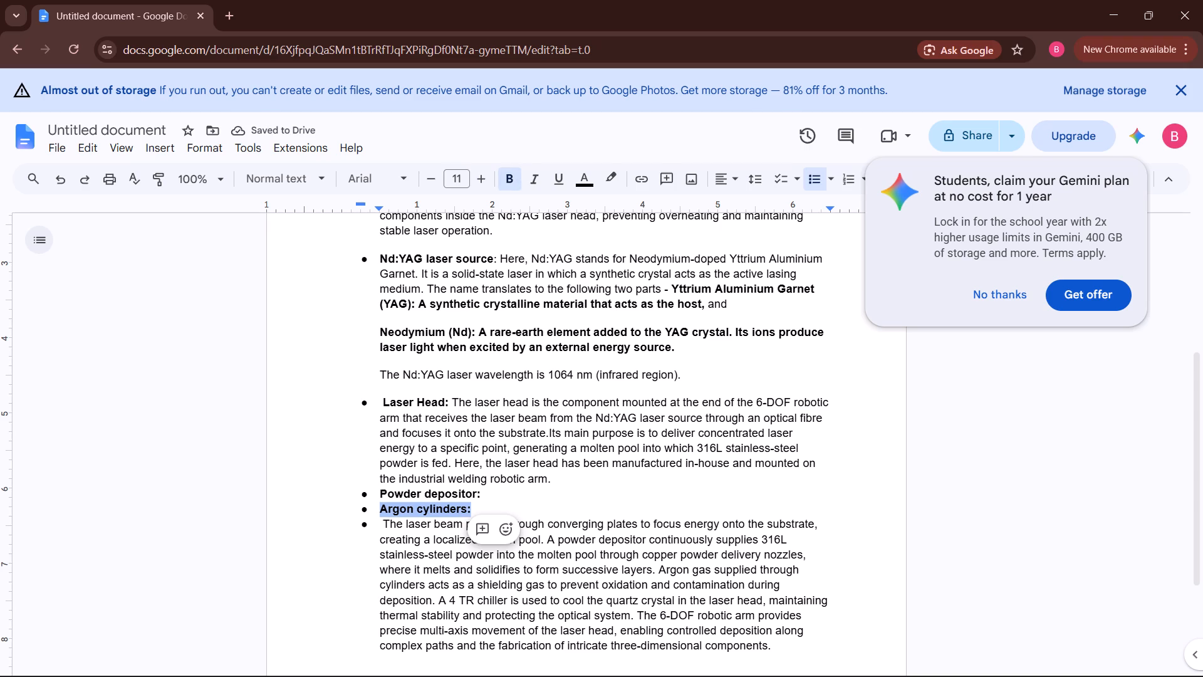
# Swap the two bullet headings so that "Argon cylinders:" comes before "Powder depositor:".
pyautogui.moveTo(482, 495); pyautogui.dragTo(377, 501)
pyautogui.hotkey('ctrl', 'x')
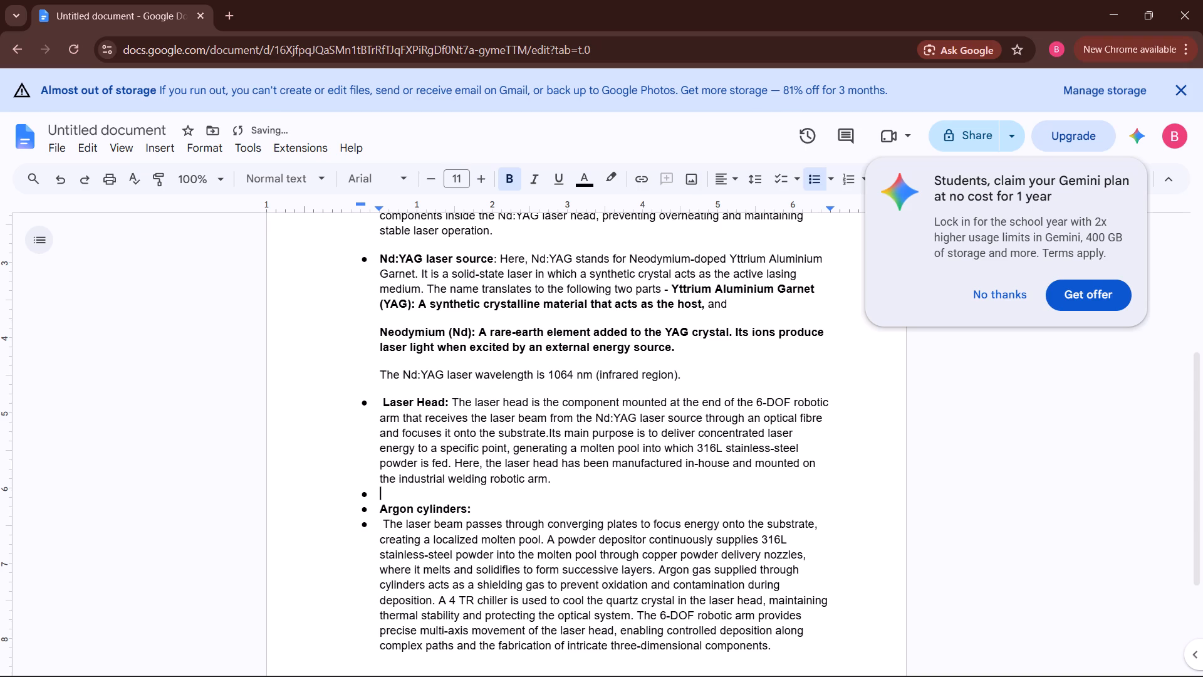
pyautogui.click(379, 512)
pyautogui.hotkey('ctrl', 'v')
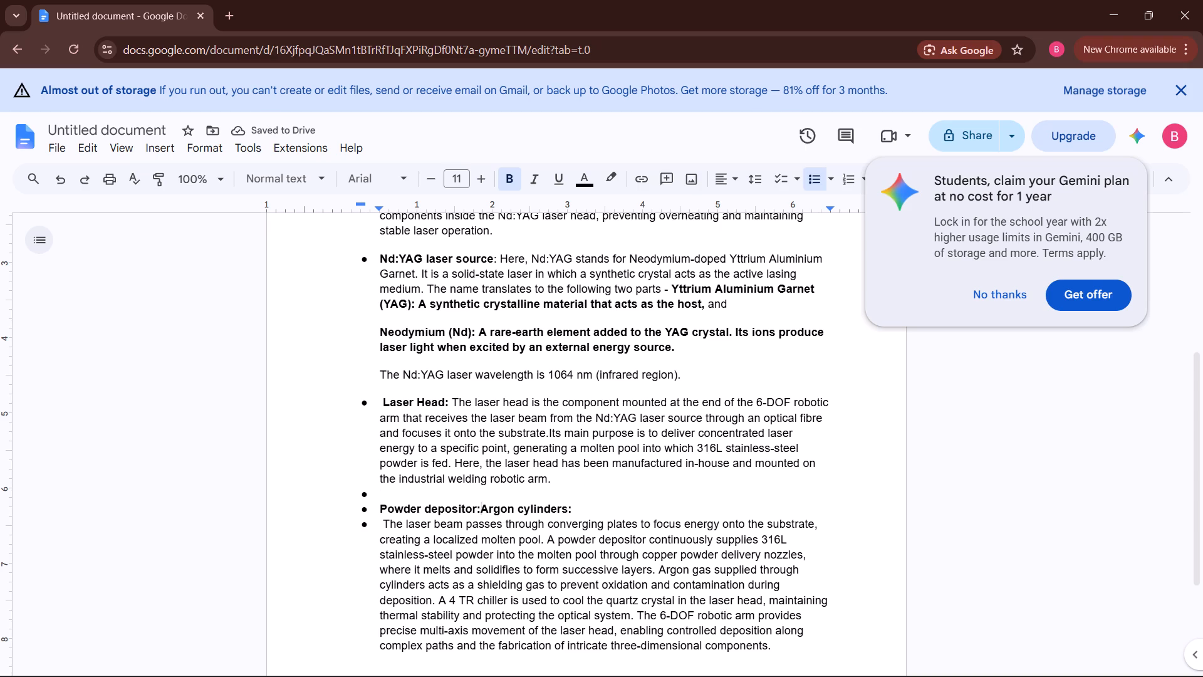
pyautogui.moveTo(584, 501); pyautogui.dragTo(529, 496)
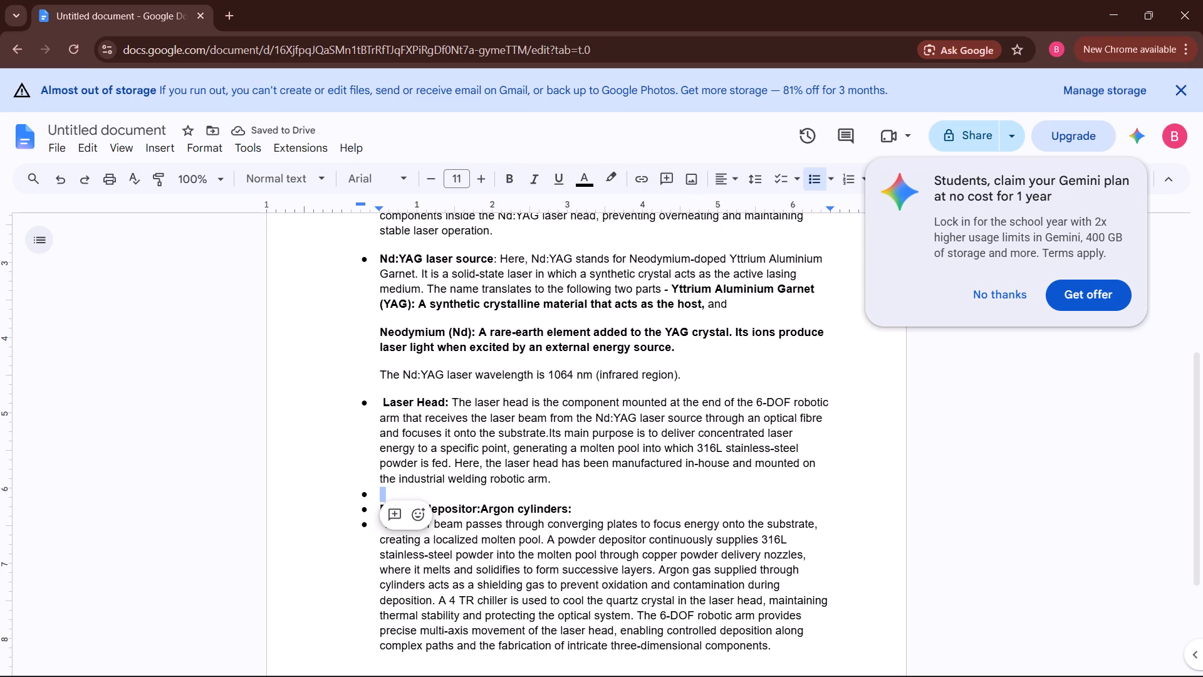
pyautogui.click(603, 537)
pyautogui.moveTo(580, 506); pyautogui.dragTo(482, 506)
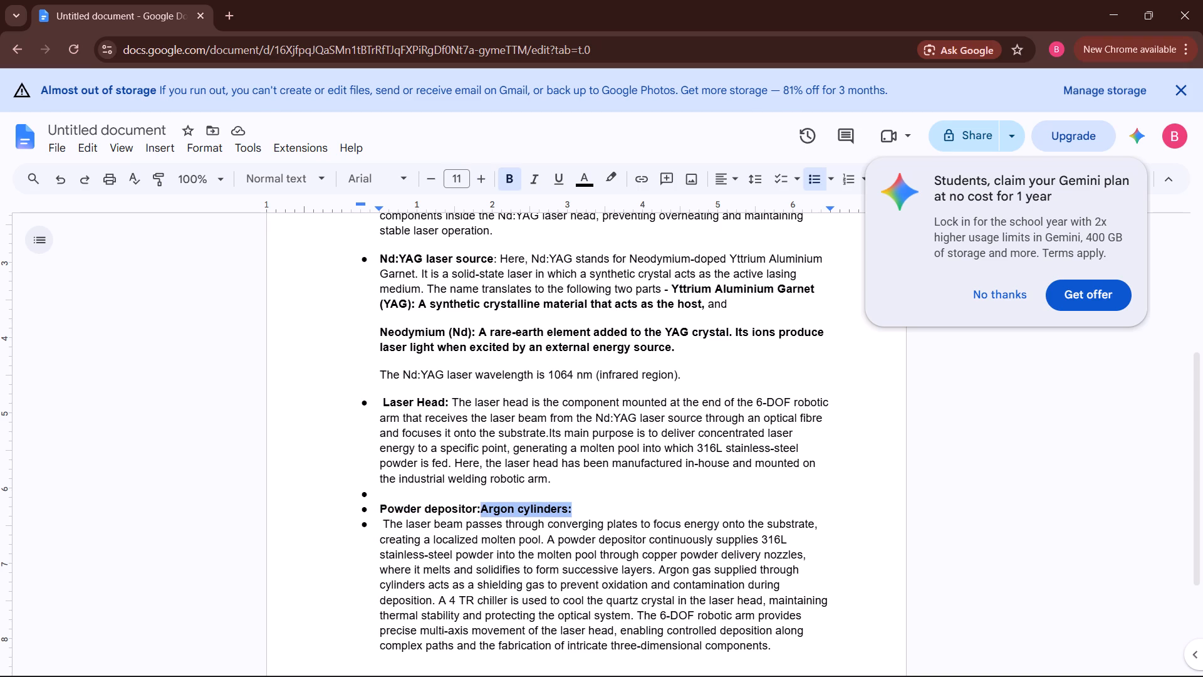
pyautogui.hotkey('ctrl', 'c')
pyautogui.hotkey('ctrl', 'x')
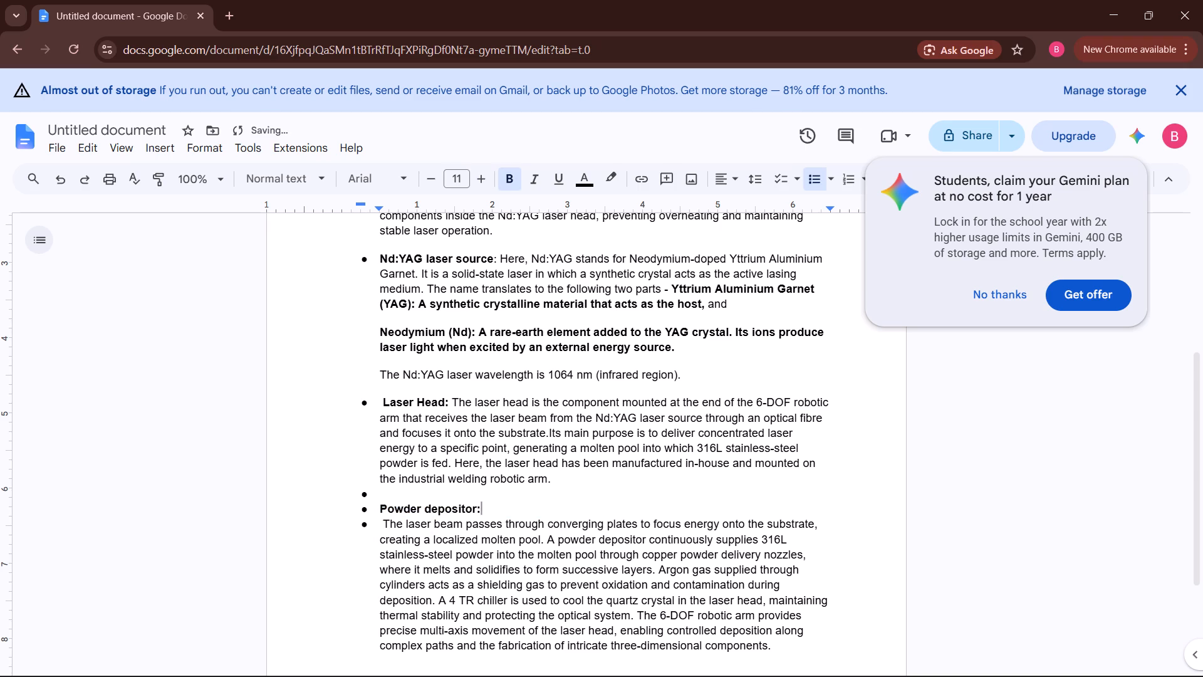
pyautogui.click(392, 500)
pyautogui.hotkey('ctrl', 'v')
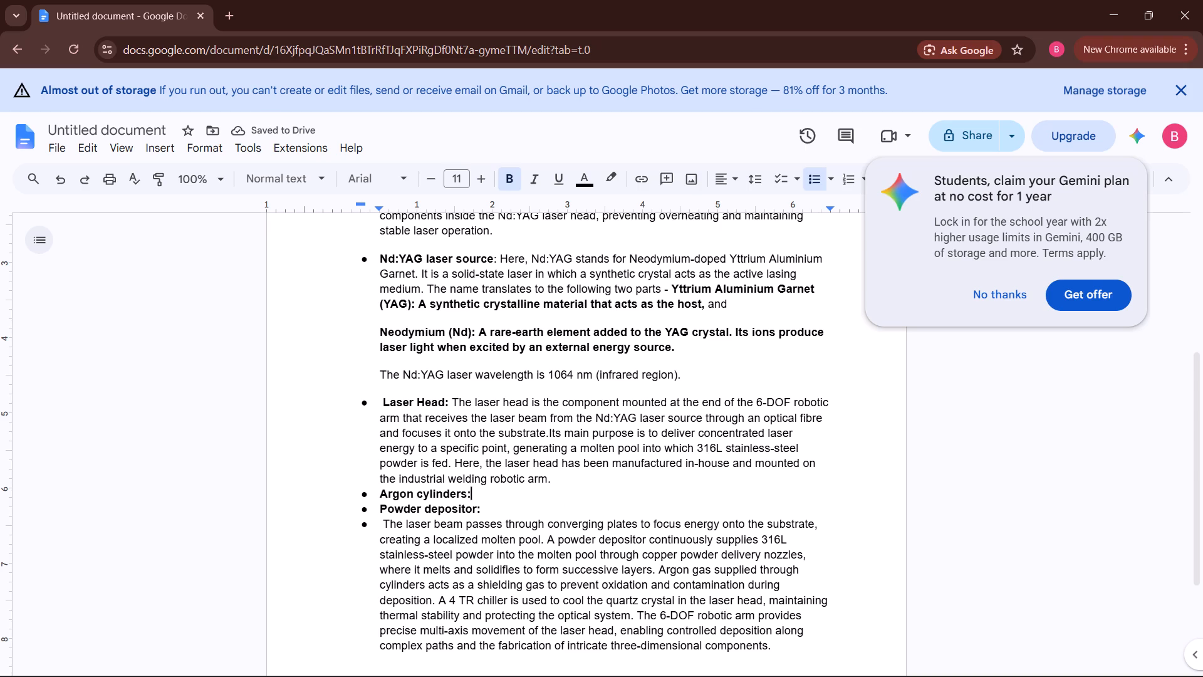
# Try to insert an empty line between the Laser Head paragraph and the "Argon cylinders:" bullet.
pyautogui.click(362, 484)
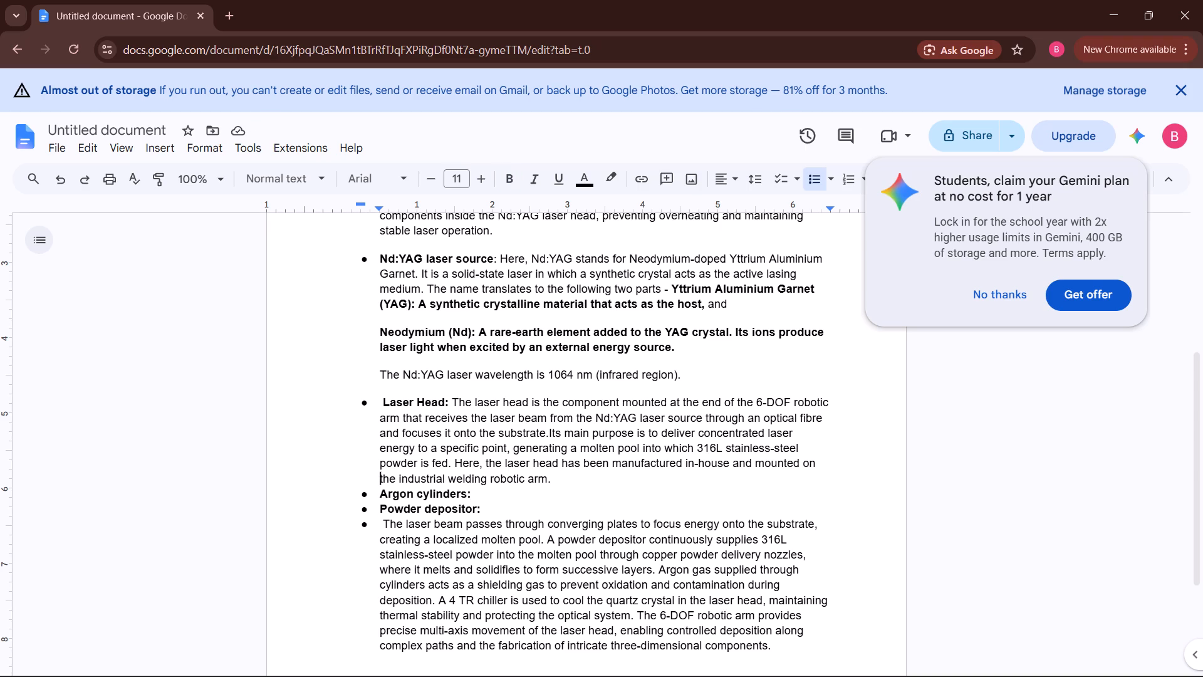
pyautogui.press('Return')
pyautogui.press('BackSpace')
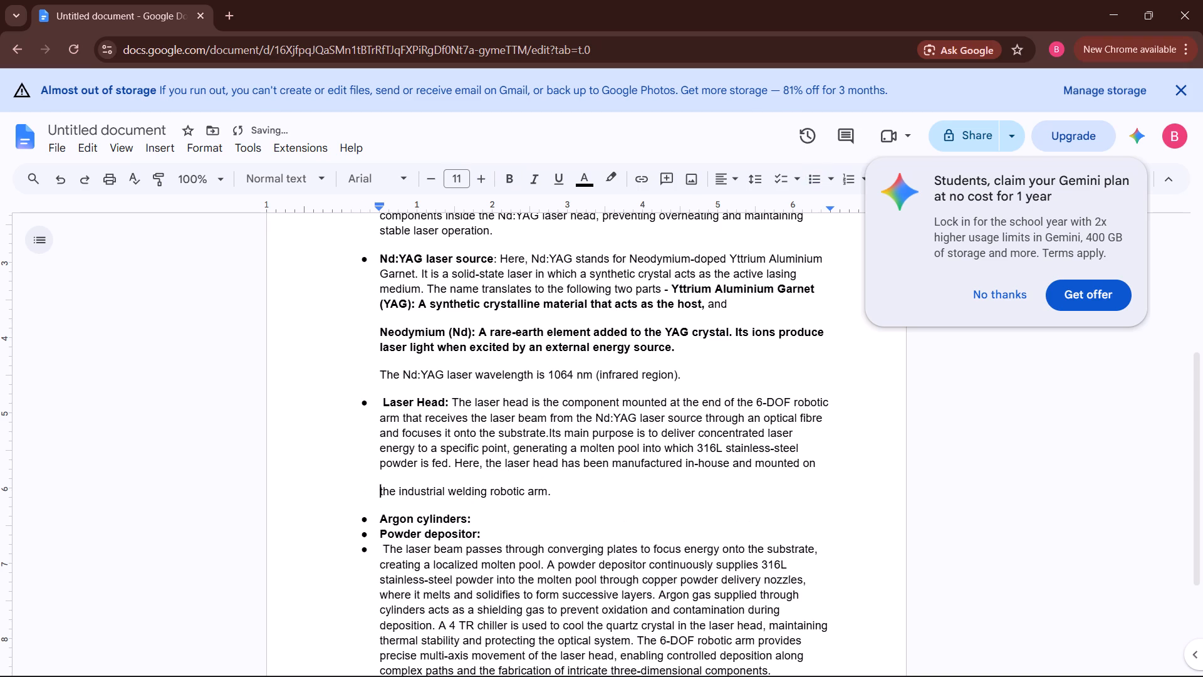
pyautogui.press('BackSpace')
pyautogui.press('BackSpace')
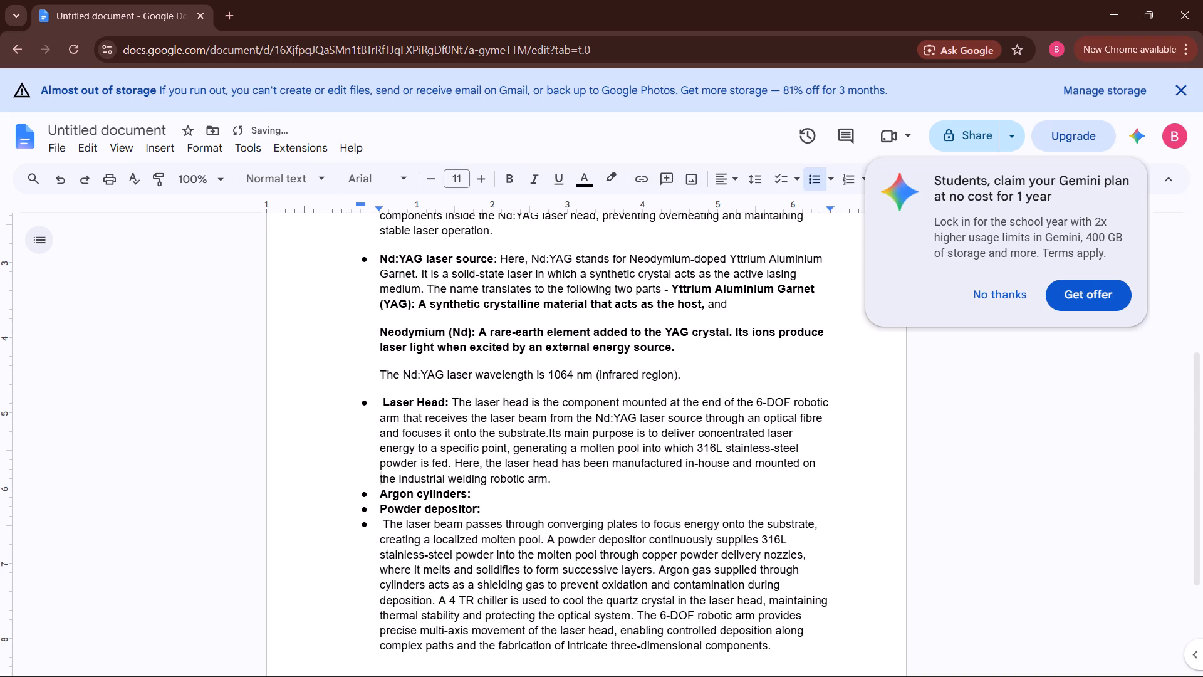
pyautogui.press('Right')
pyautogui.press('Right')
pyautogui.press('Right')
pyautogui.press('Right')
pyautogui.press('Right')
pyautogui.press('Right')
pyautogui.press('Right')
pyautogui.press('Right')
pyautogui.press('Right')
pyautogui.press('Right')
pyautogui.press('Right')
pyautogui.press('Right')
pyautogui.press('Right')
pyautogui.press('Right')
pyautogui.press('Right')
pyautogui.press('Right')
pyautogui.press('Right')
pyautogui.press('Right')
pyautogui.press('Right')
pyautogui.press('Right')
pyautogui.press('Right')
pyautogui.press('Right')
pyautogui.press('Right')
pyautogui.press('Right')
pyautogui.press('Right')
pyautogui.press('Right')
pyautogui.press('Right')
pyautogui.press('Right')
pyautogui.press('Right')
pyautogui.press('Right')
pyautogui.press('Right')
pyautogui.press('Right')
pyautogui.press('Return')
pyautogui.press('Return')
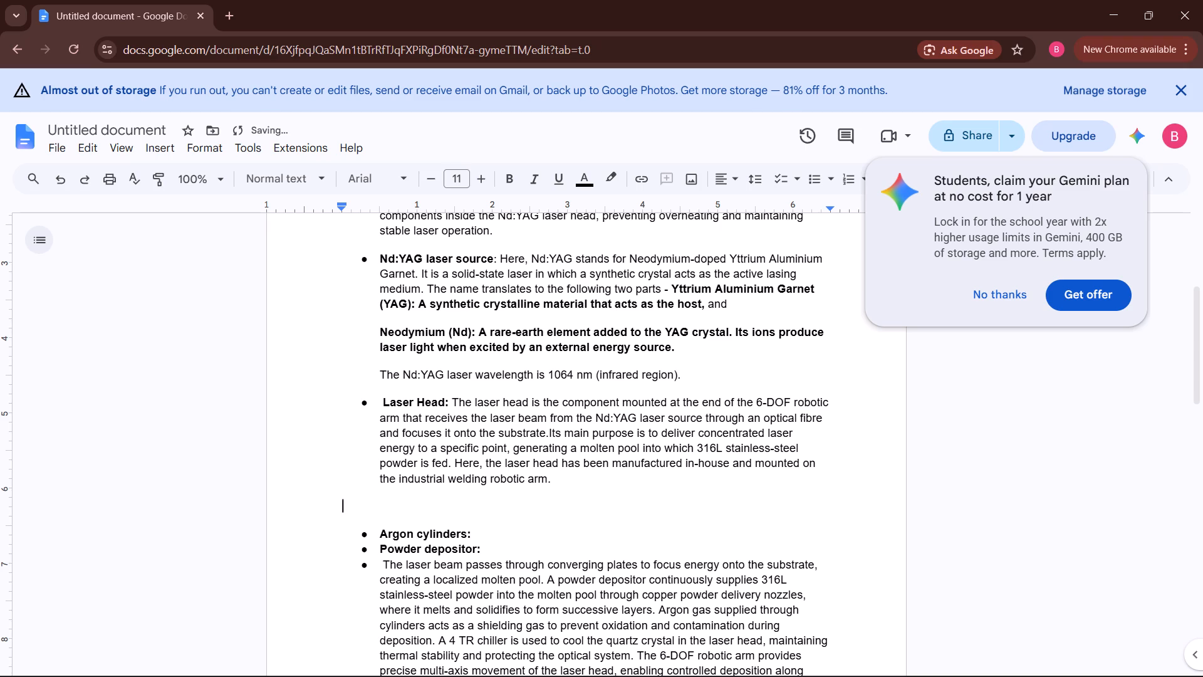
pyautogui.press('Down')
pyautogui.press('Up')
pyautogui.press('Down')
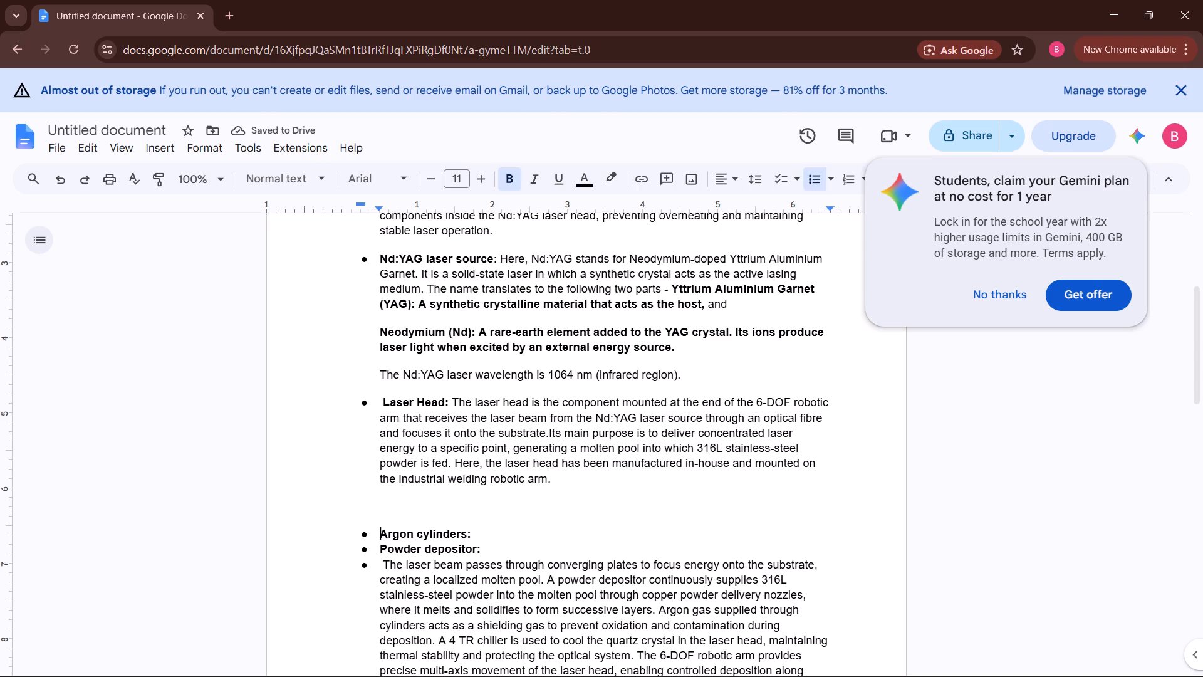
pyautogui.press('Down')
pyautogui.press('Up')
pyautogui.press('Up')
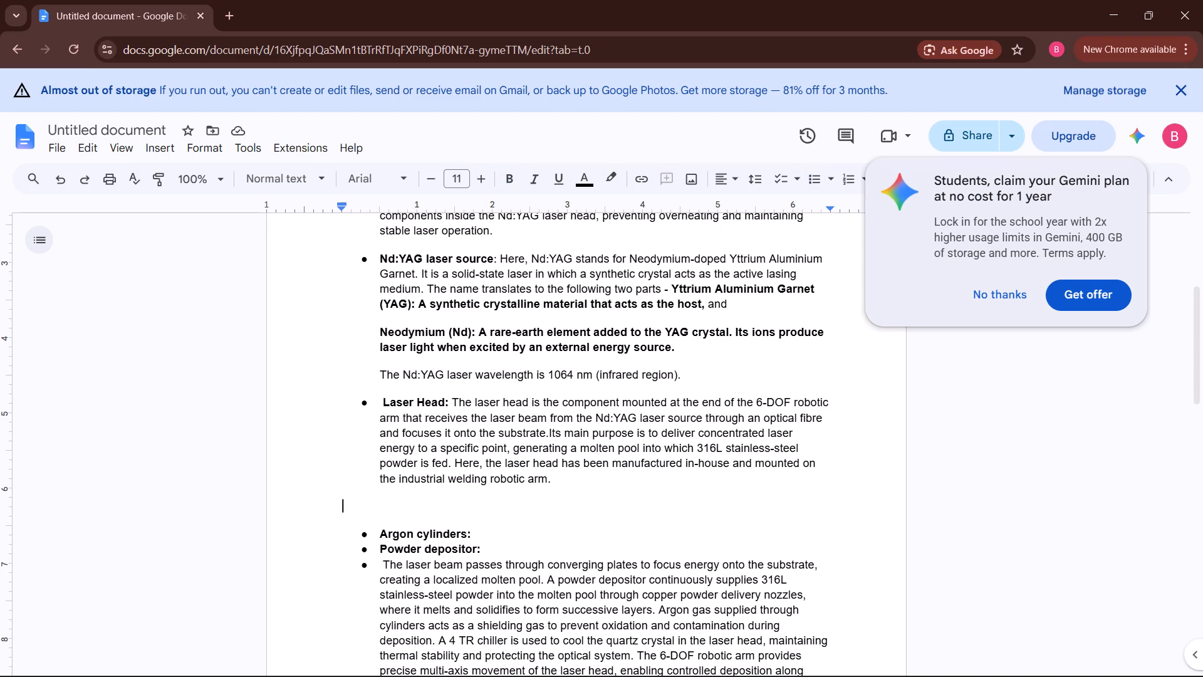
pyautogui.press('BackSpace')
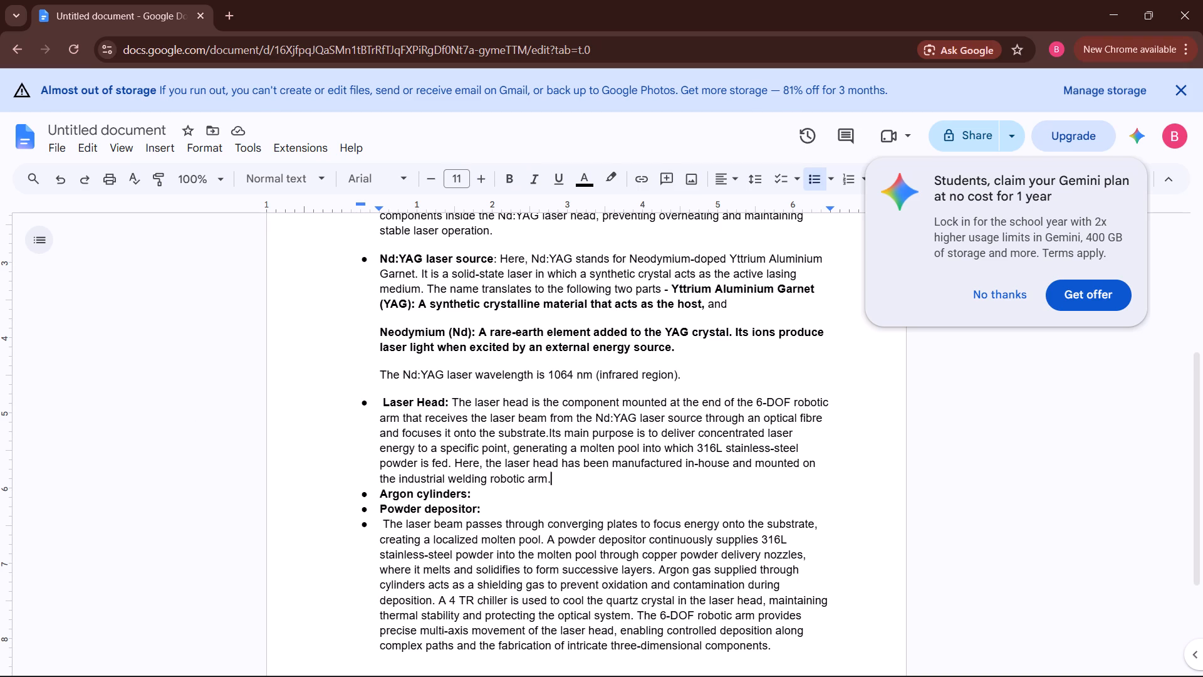
pyautogui.click(484, 496)
pyautogui.press('space')
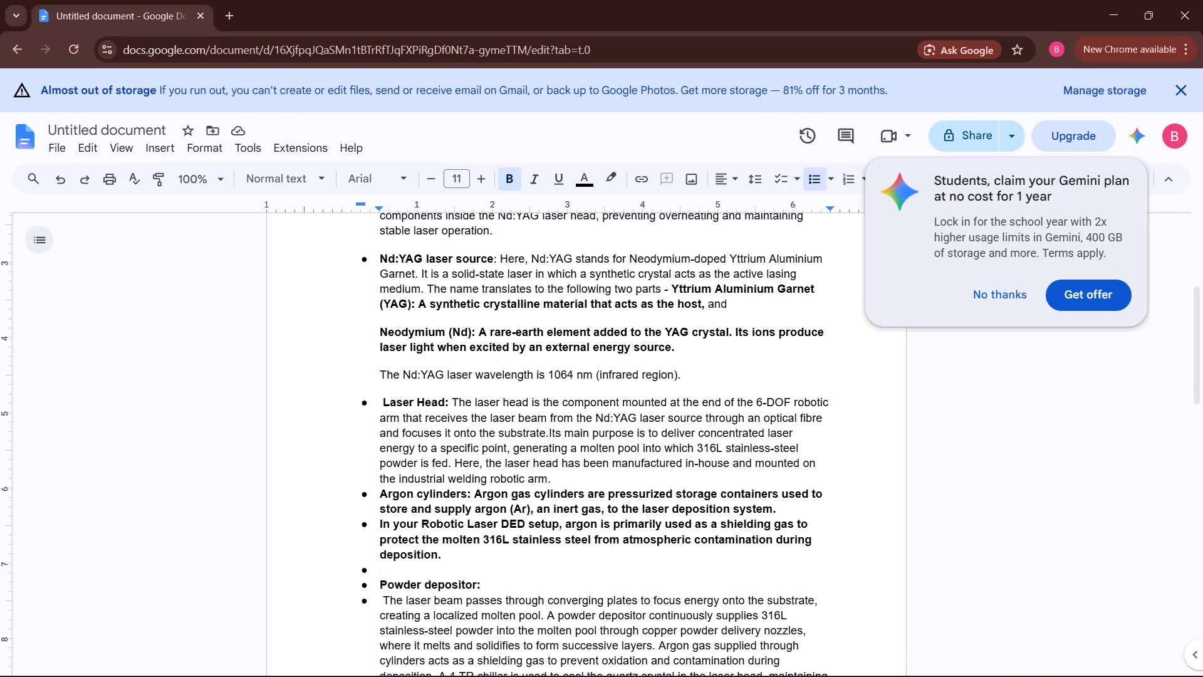
# Replace "your Robotic Laser DED" with "this" in the second argon paragraph so it starts "In this setup".
pyautogui.moveTo(528, 521); pyautogui.dragTo(392, 527)
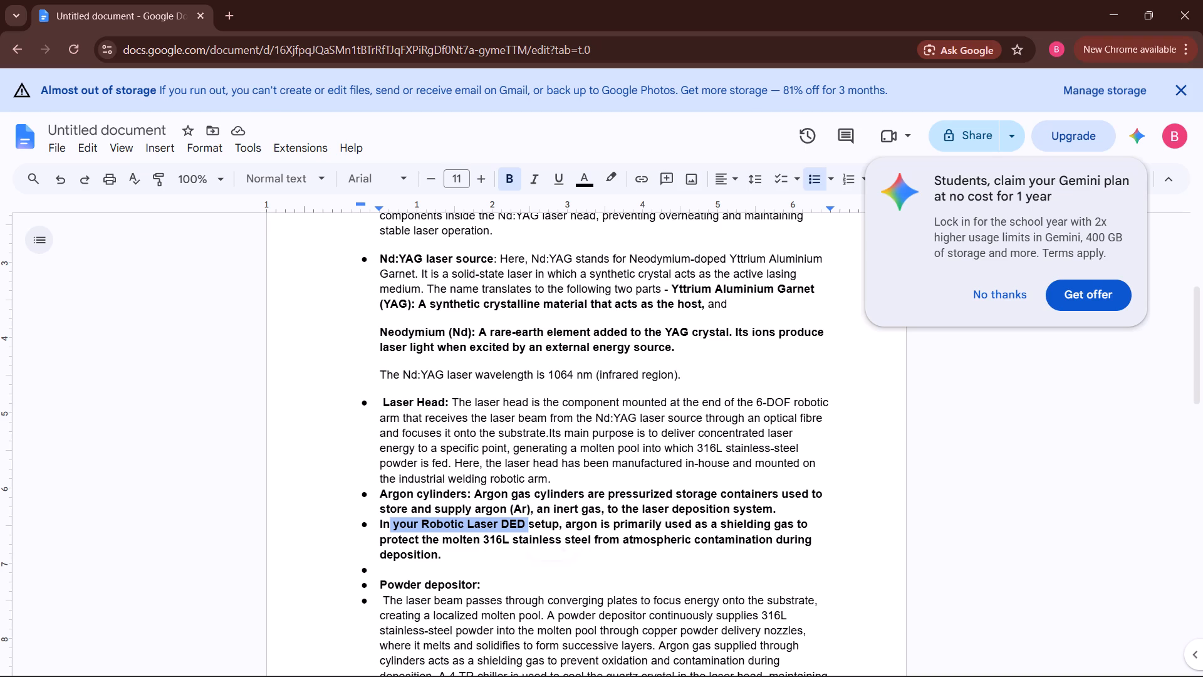
pyautogui.write('this')
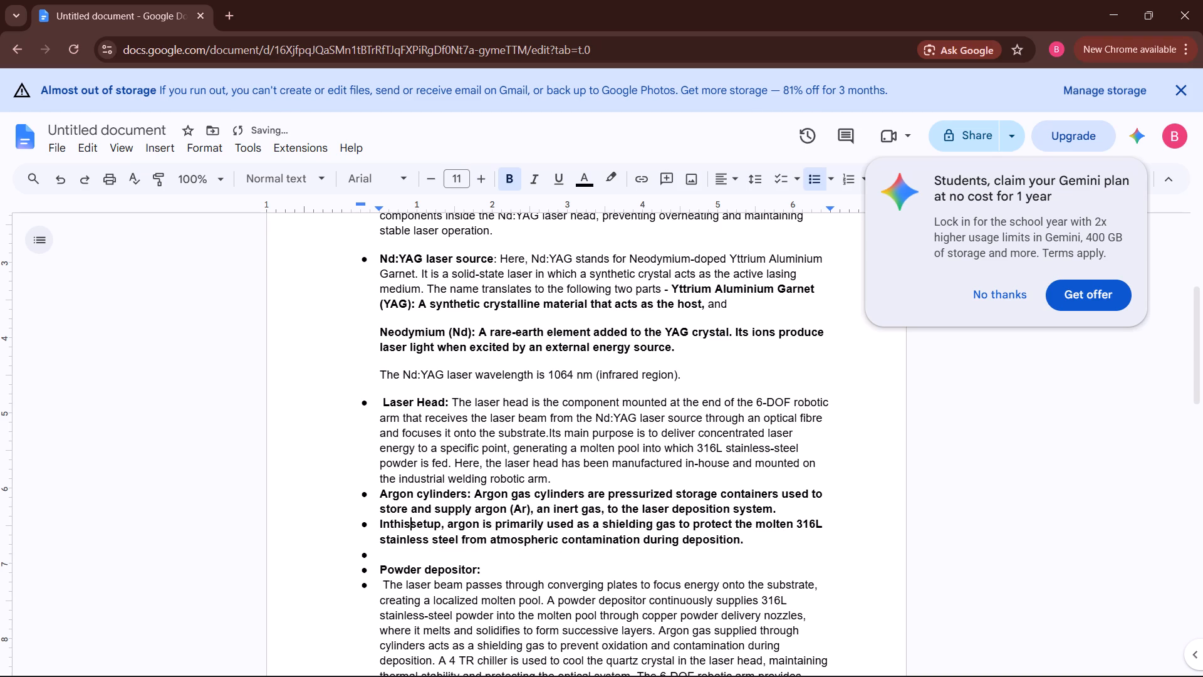
pyautogui.press('space')
pyautogui.press('Left')
pyautogui.press('Left')
pyautogui.press('Left')
pyautogui.press('Left')
pyautogui.press('Left')
pyautogui.press('space')
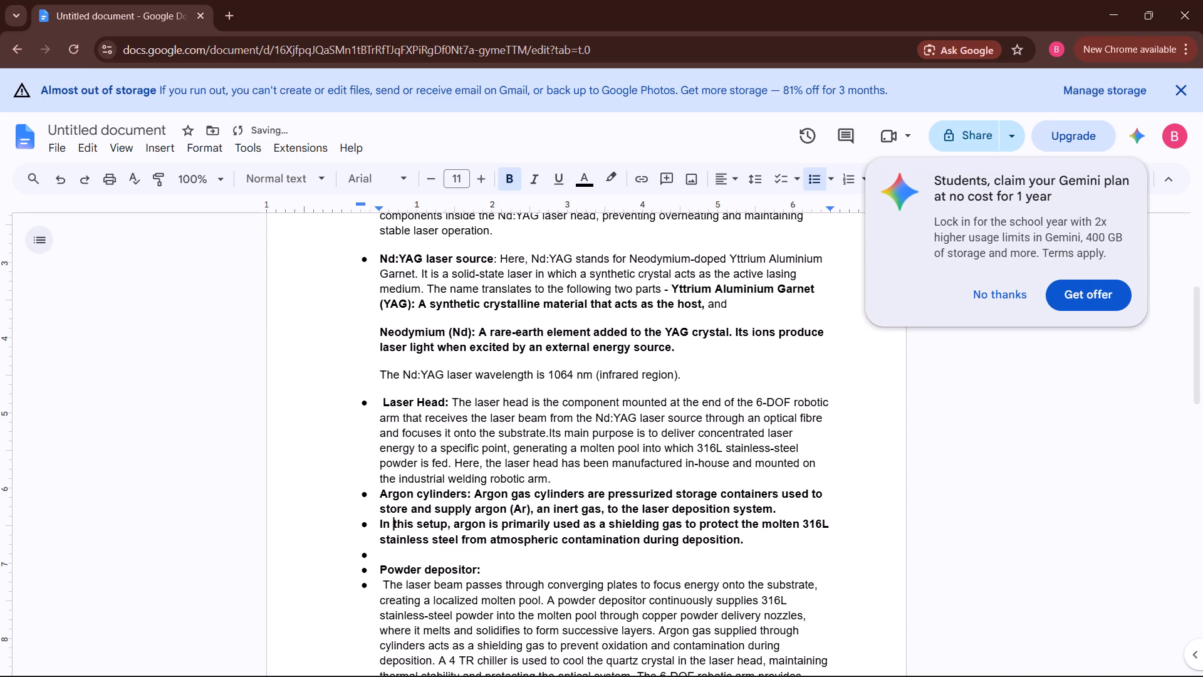
# Merge the "In this setup" bullet into the "Argon cylinders:" paragraph, separated by a space.
pyautogui.click(362, 523)
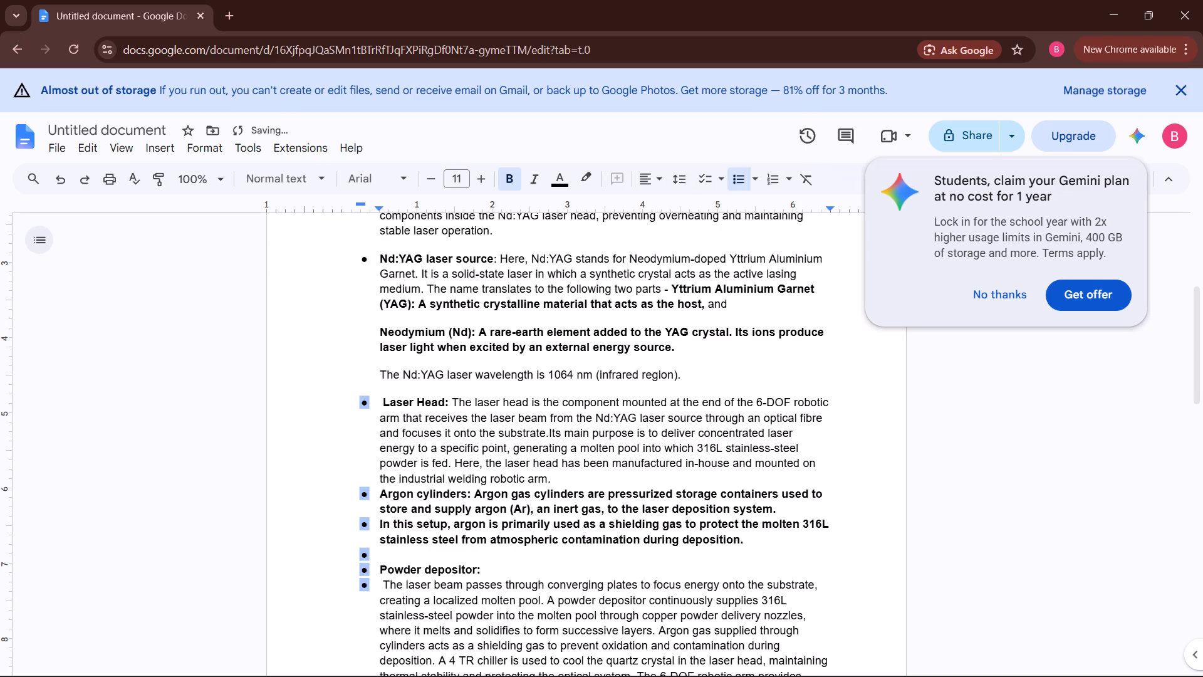
pyautogui.click(368, 525)
pyautogui.press('BackSpace')
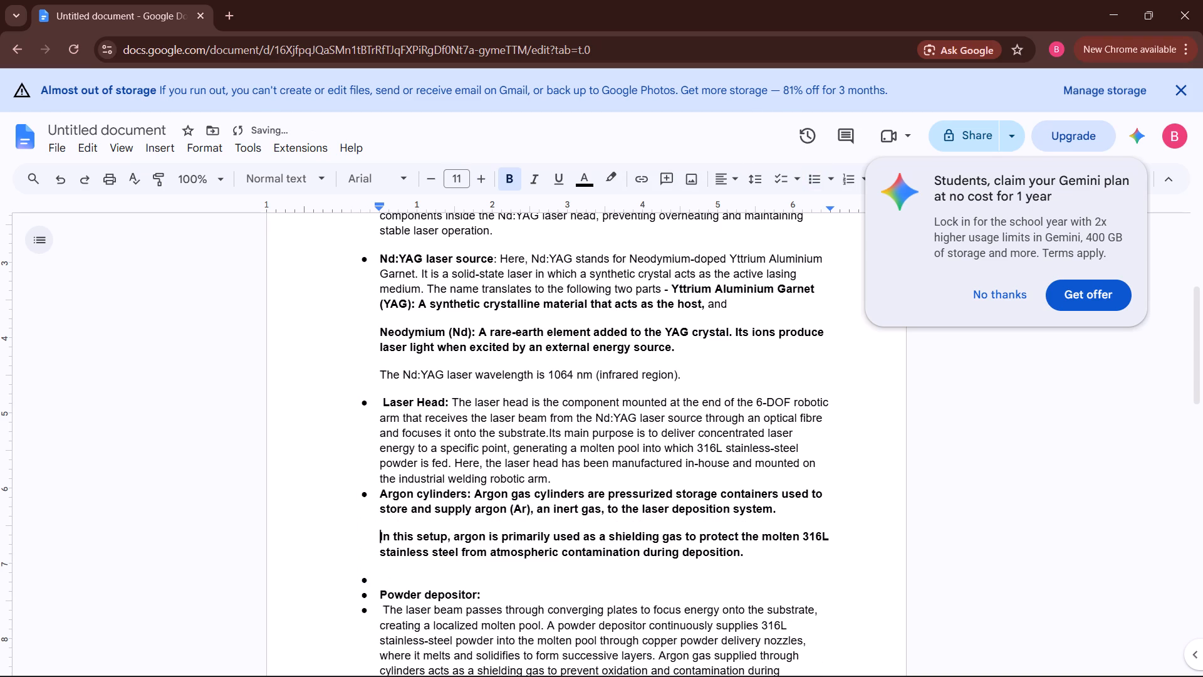
pyautogui.press('BackSpace')
pyautogui.press('BackSpace')
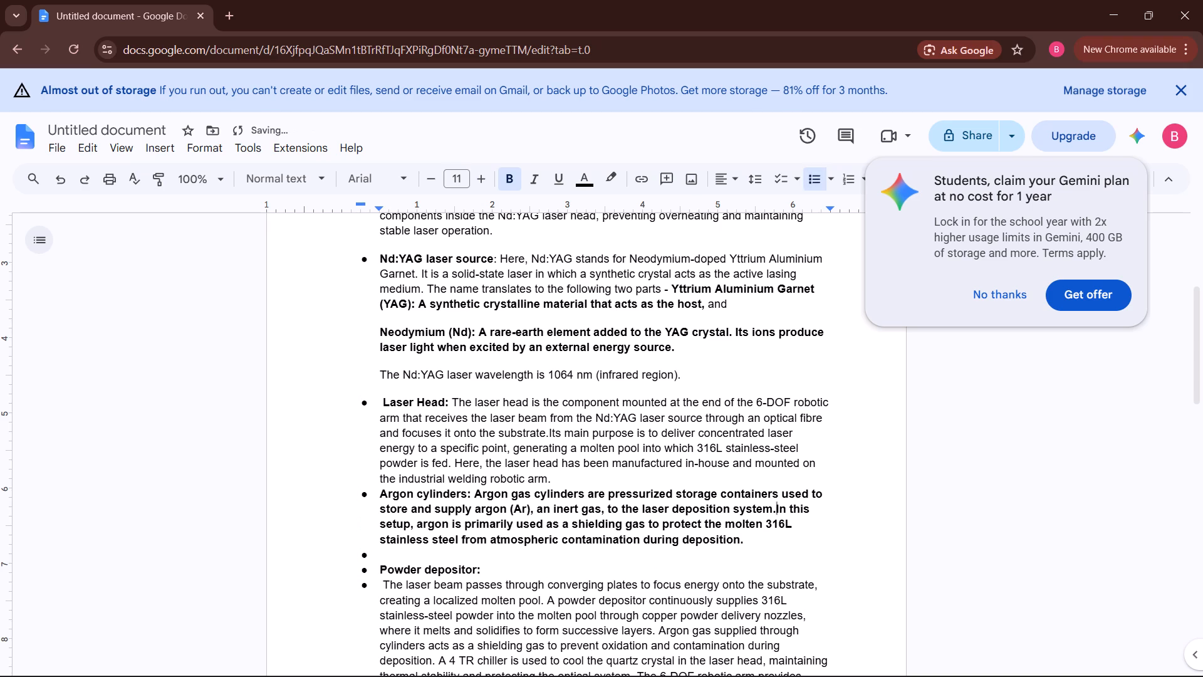
pyautogui.press('space')
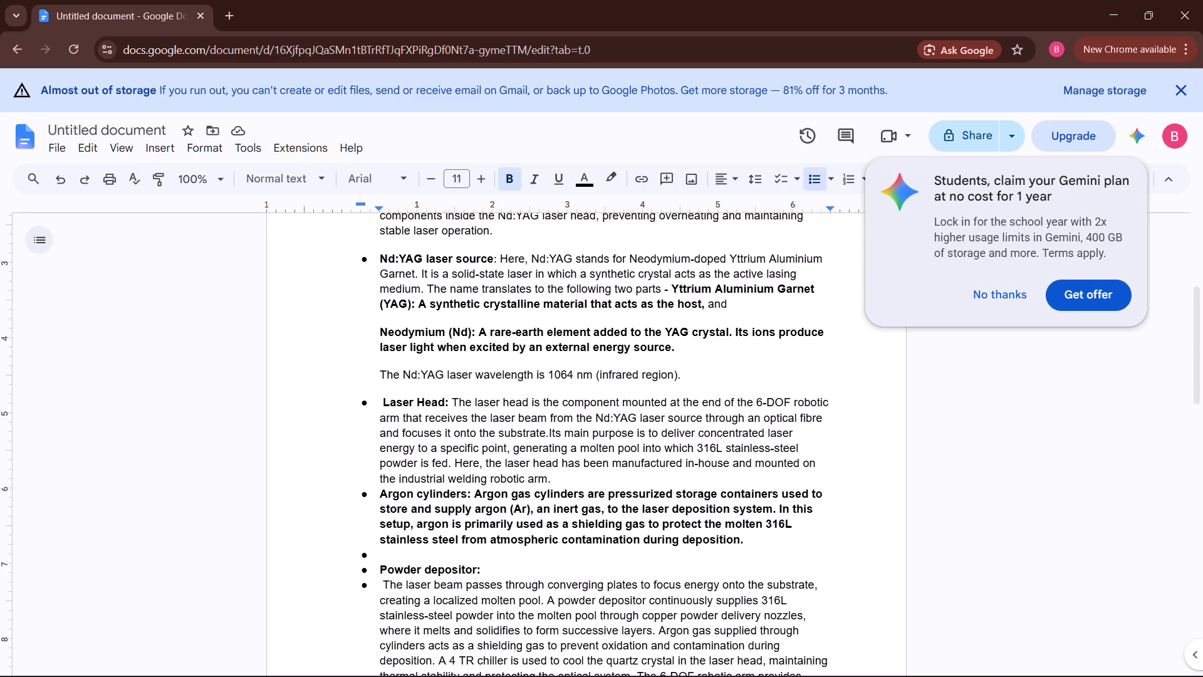
# Remove bold from the argon cylinders description, including its final period, keeping only the "Argon cylinders:" heading bold.
pyautogui.moveTo(740, 547); pyautogui.dragTo(696, 542)
pyautogui.moveTo(696, 542); pyautogui.dragTo(584, 491)
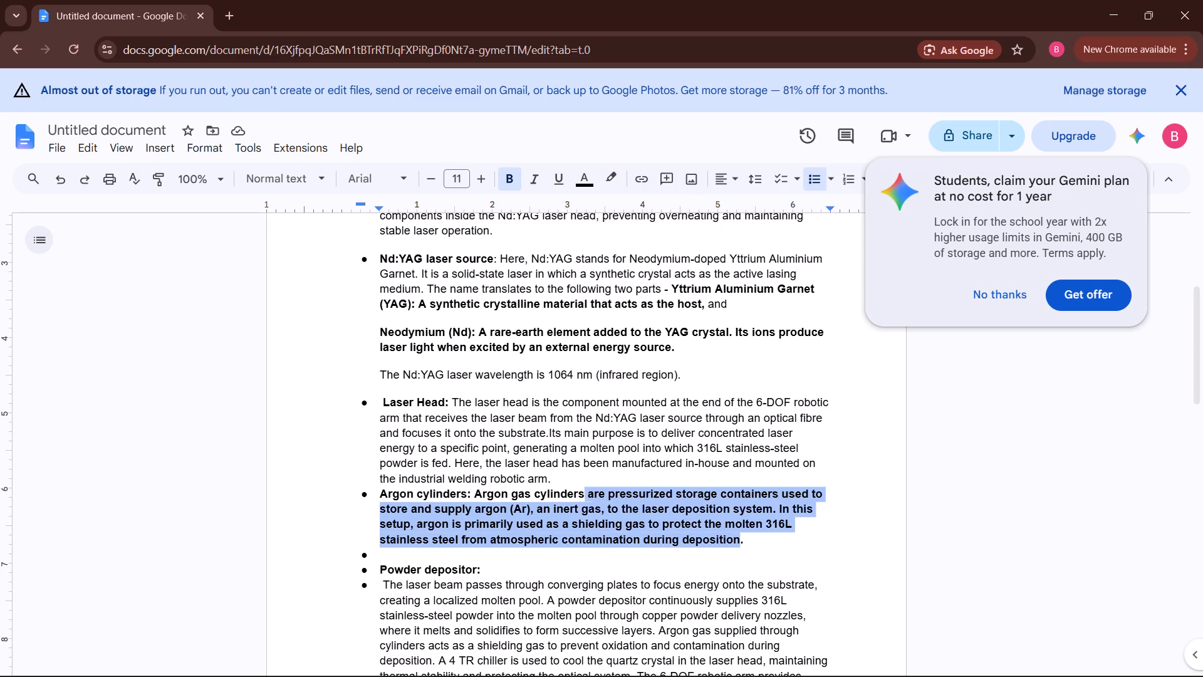
pyautogui.moveTo(584, 491); pyautogui.dragTo(477, 495)
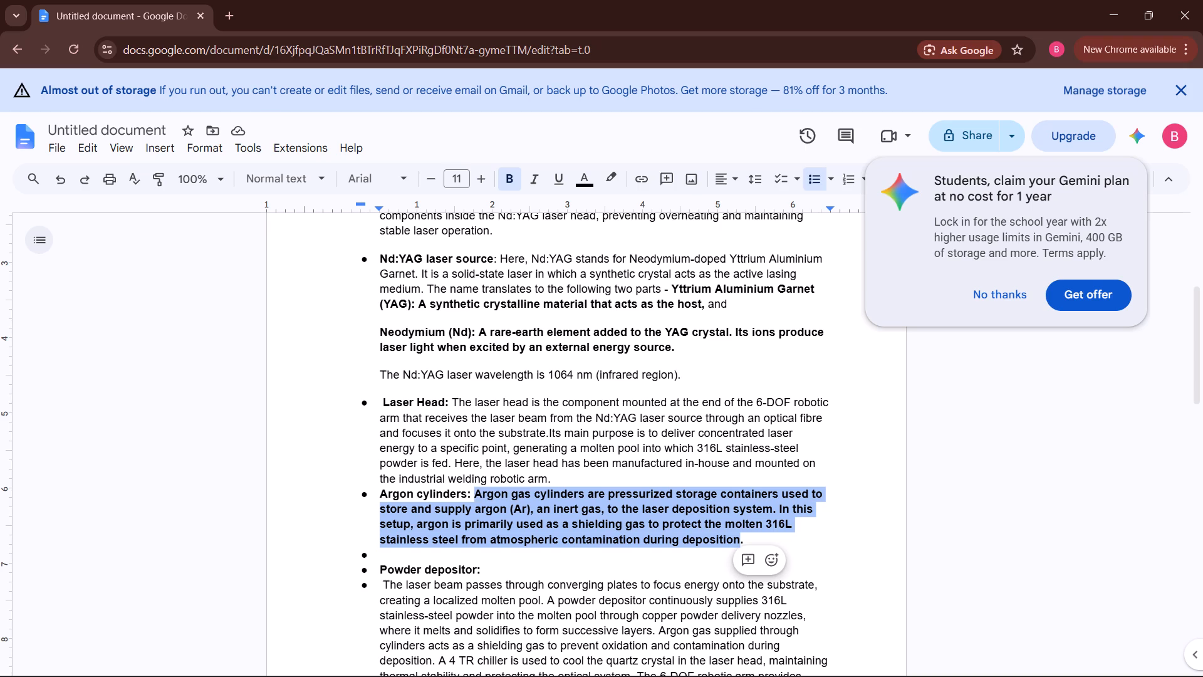
pyautogui.click(515, 174)
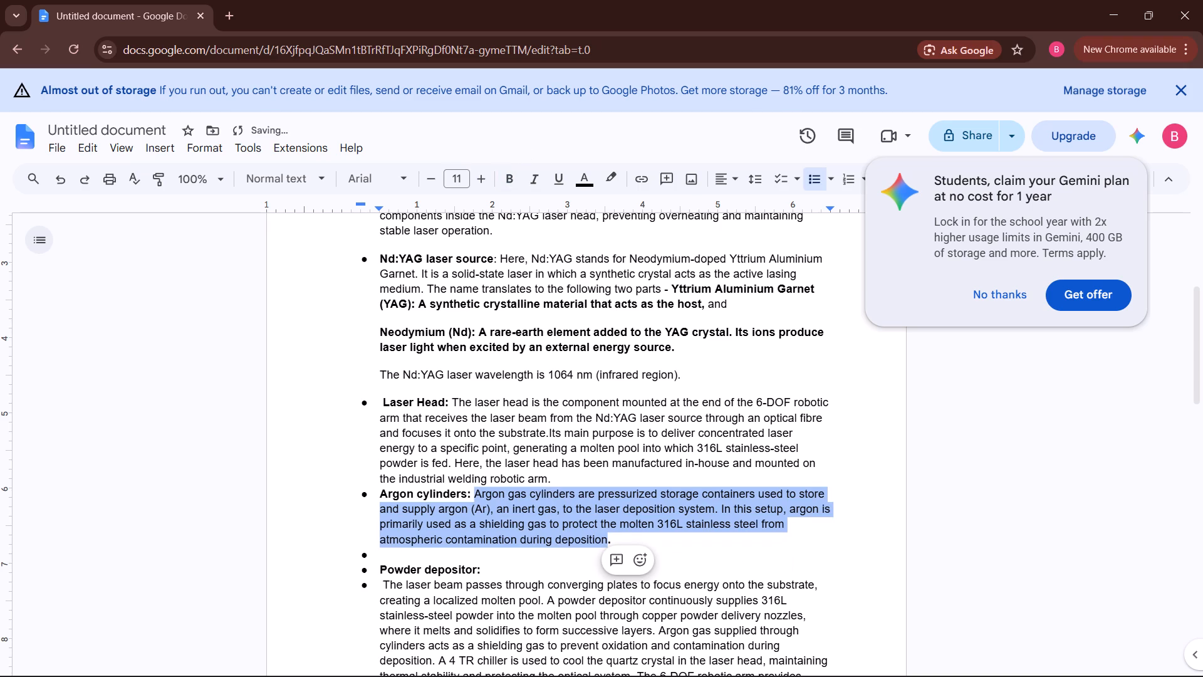
pyautogui.click(667, 561)
pyautogui.click(650, 542)
pyautogui.moveTo(650, 542); pyautogui.dragTo(609, 542)
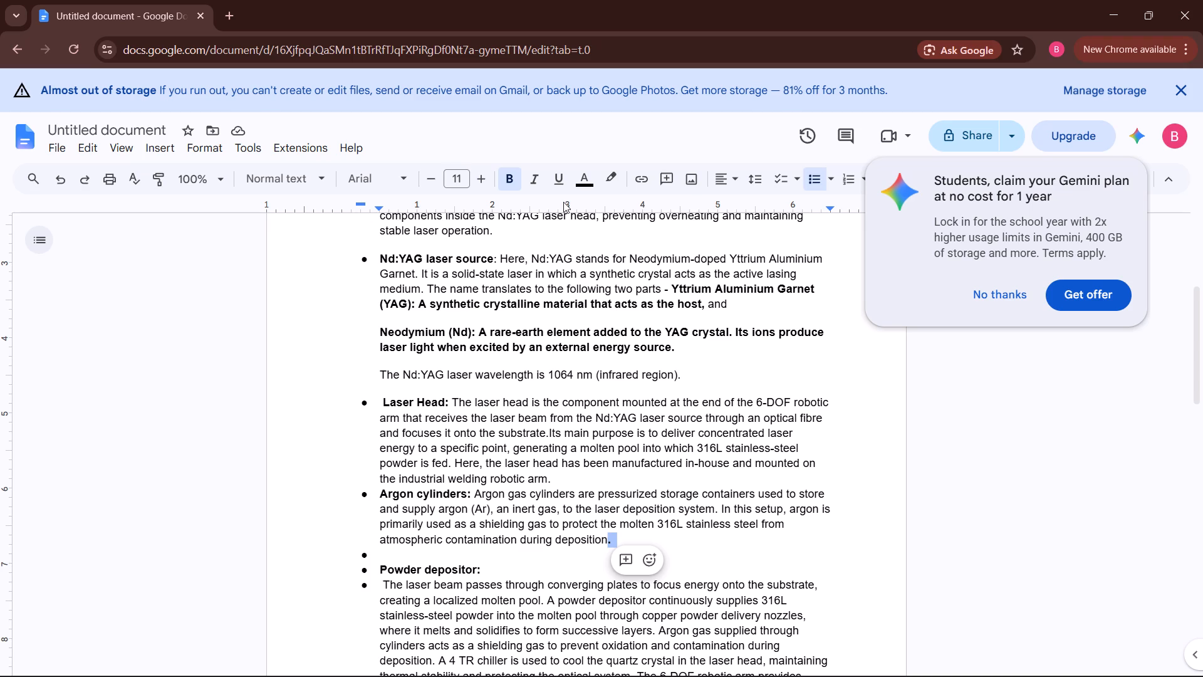
pyautogui.click(516, 181)
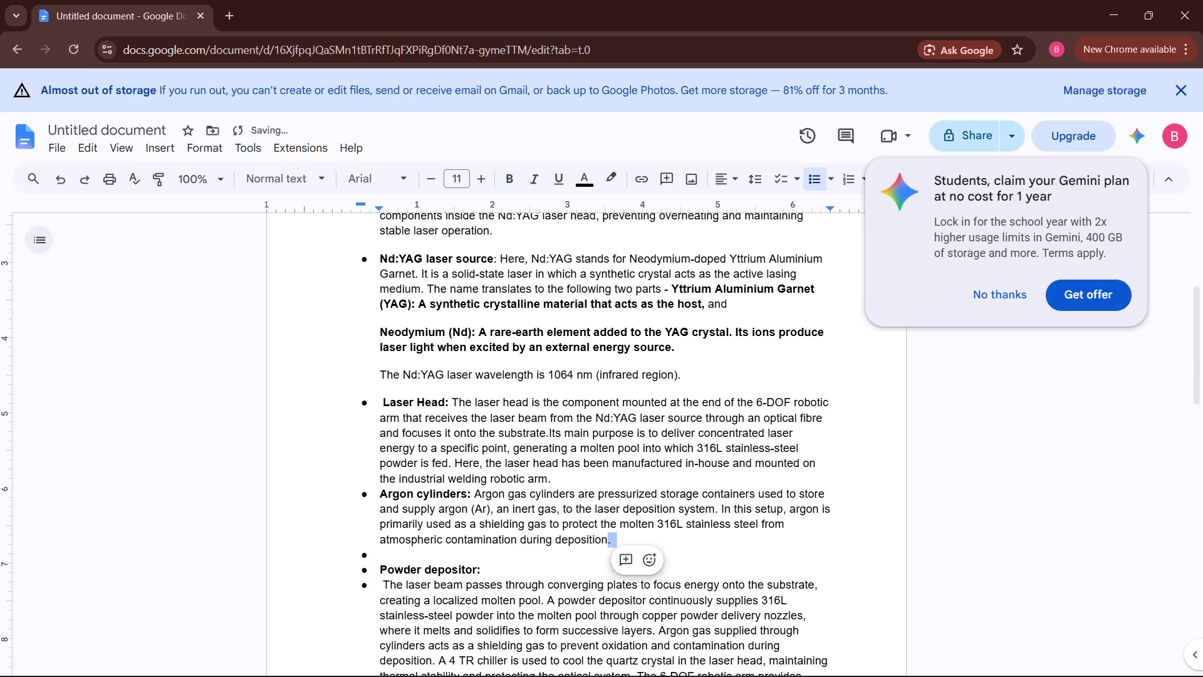
pyautogui.click(682, 536)
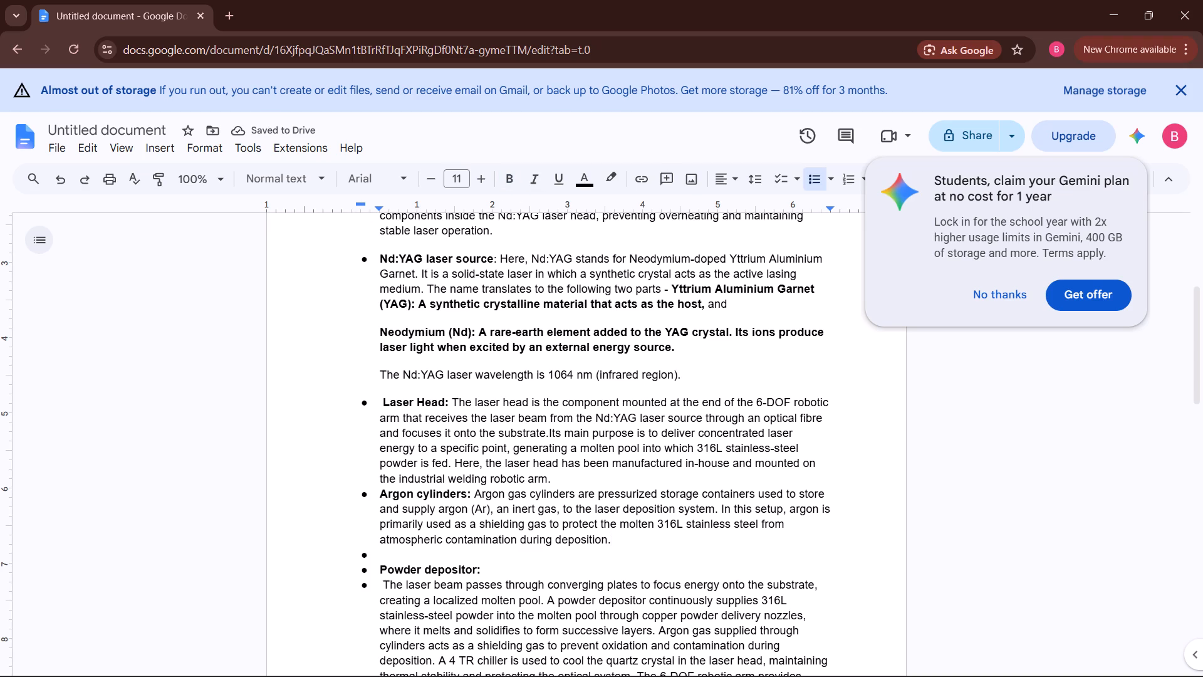
# Replace "Argon gas cylinders are" with "These" at the start of the argon cylinders description.
pyautogui.click(591, 484)
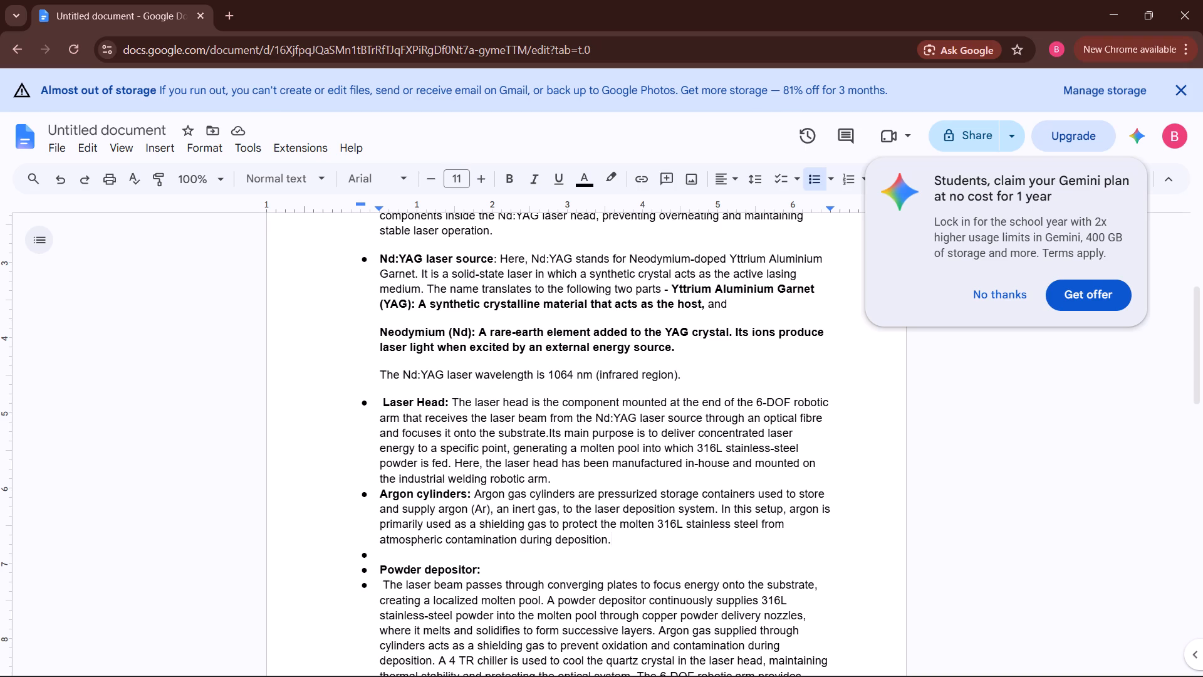
pyautogui.click(591, 484)
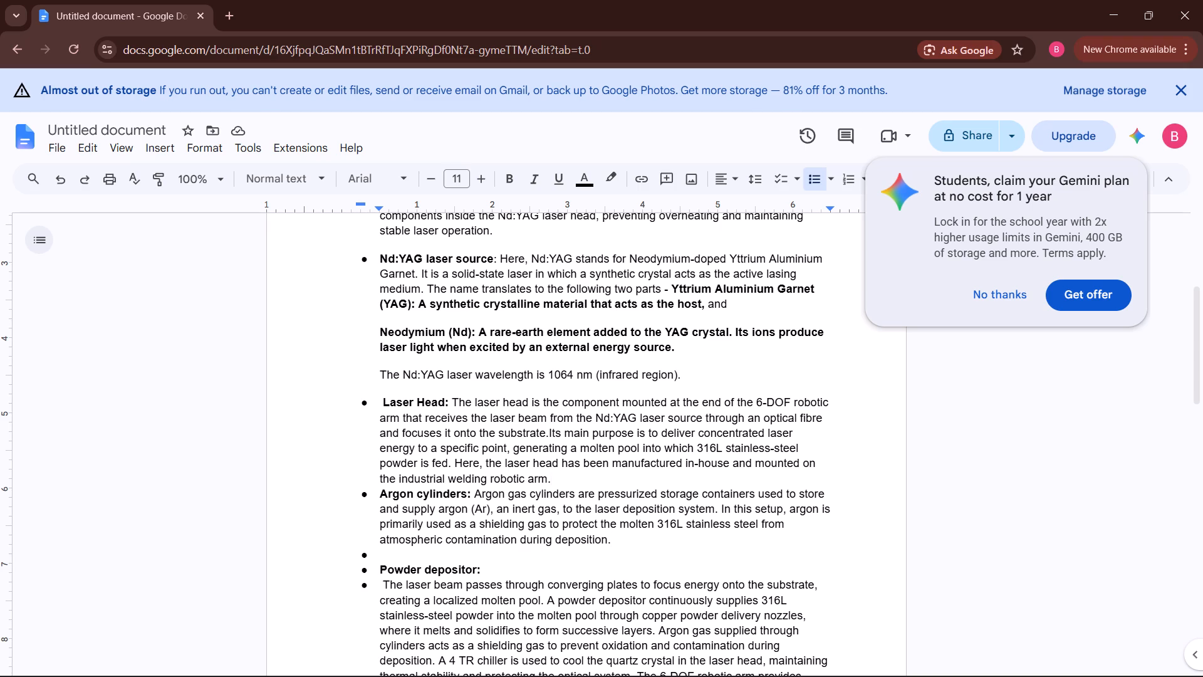
pyautogui.click(585, 482)
pyautogui.press('Down')
pyautogui.press('Right')
pyautogui.press('Right')
pyautogui.press('Right')
pyautogui.press('Right')
pyautogui.press('Right')
pyautogui.press('Right')
pyautogui.press('Right')
pyautogui.press('Right')
pyautogui.press('BackSpace')
pyautogui.press('BackSpace')
pyautogui.press('BackSpace')
pyautogui.press('BackSpace')
pyautogui.press('BackSpace')
pyautogui.press('BackSpace')
pyautogui.press('BackSpace')
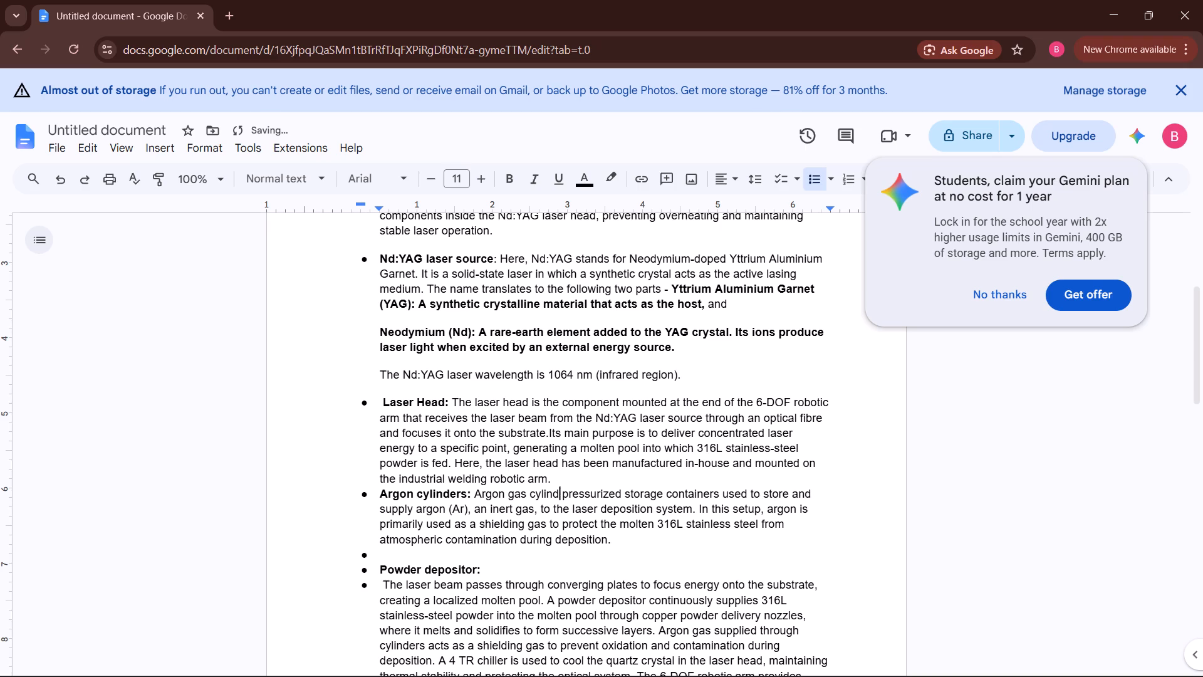
pyautogui.press('BackSpace')
pyautogui.press('BackSpace')
pyautogui.press('BackSpace')
pyautogui.press('BackSpace')
pyautogui.press('BackSpace')
pyautogui.press('BackSpace')
pyautogui.press('BackSpace')
pyautogui.press('BackSpace')
pyautogui.press('BackSpace')
pyautogui.press('BackSpace')
pyautogui.press('BackSpace')
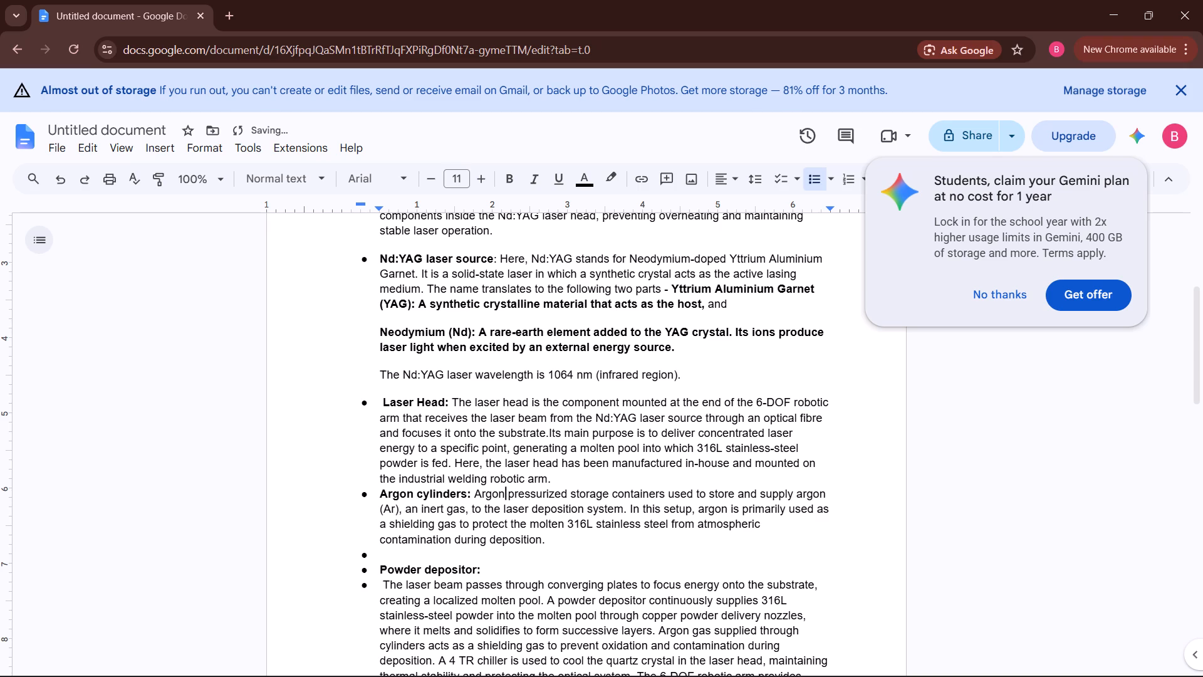
pyautogui.press('BackSpace')
pyautogui.press('BackSpace')
pyautogui.press('BackSpace')
pyautogui.press('BackSpace')
pyautogui.press('BackSpace')
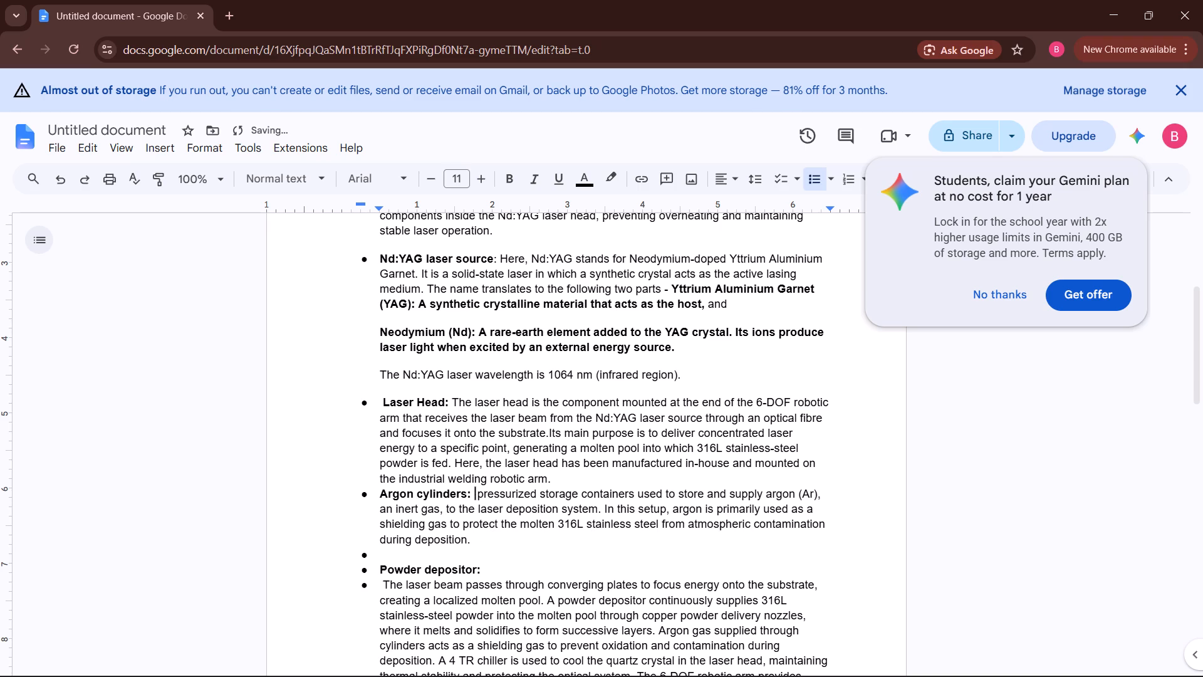
pyautogui.write('These')
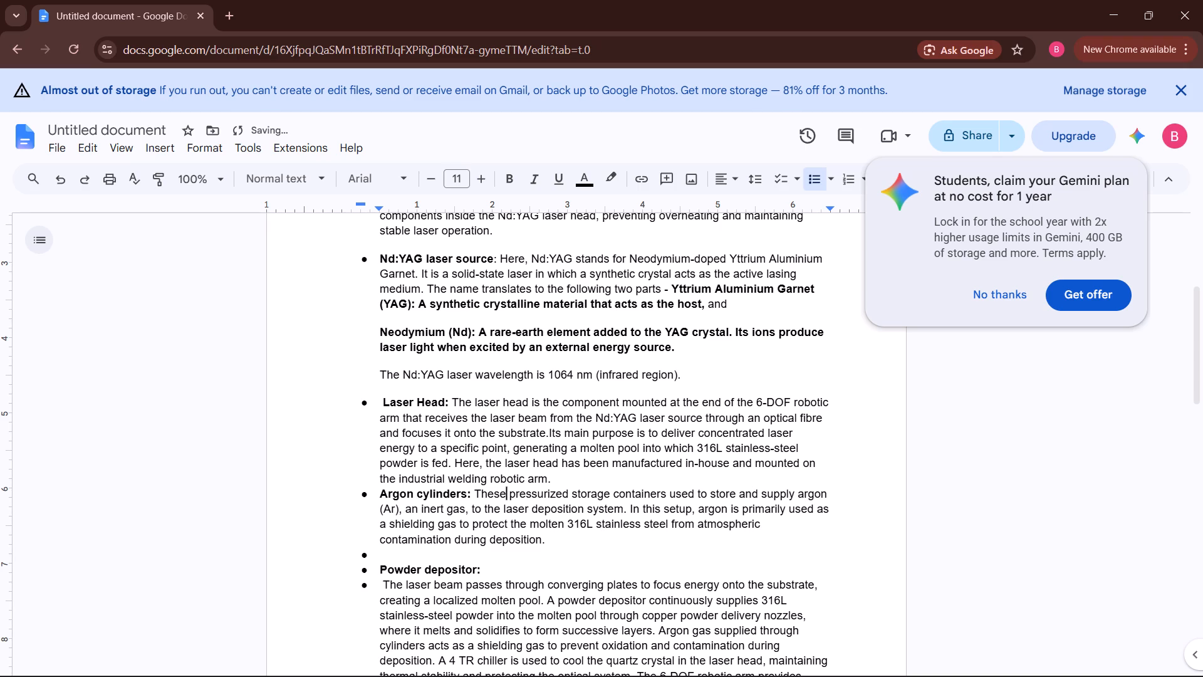
pyautogui.click(557, 535)
pyautogui.press('space')
pyautogui.click(640, 658)
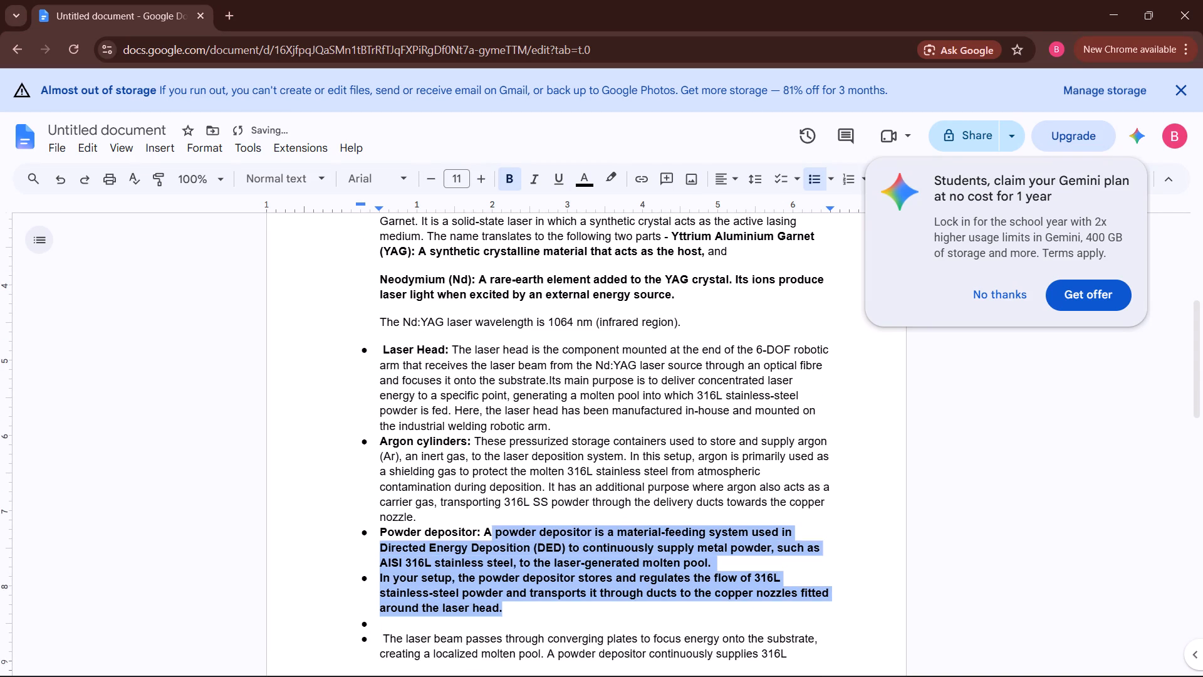
pyautogui.moveTo(490, 539); pyautogui.dragTo(485, 539)
pyautogui.click(504, 186)
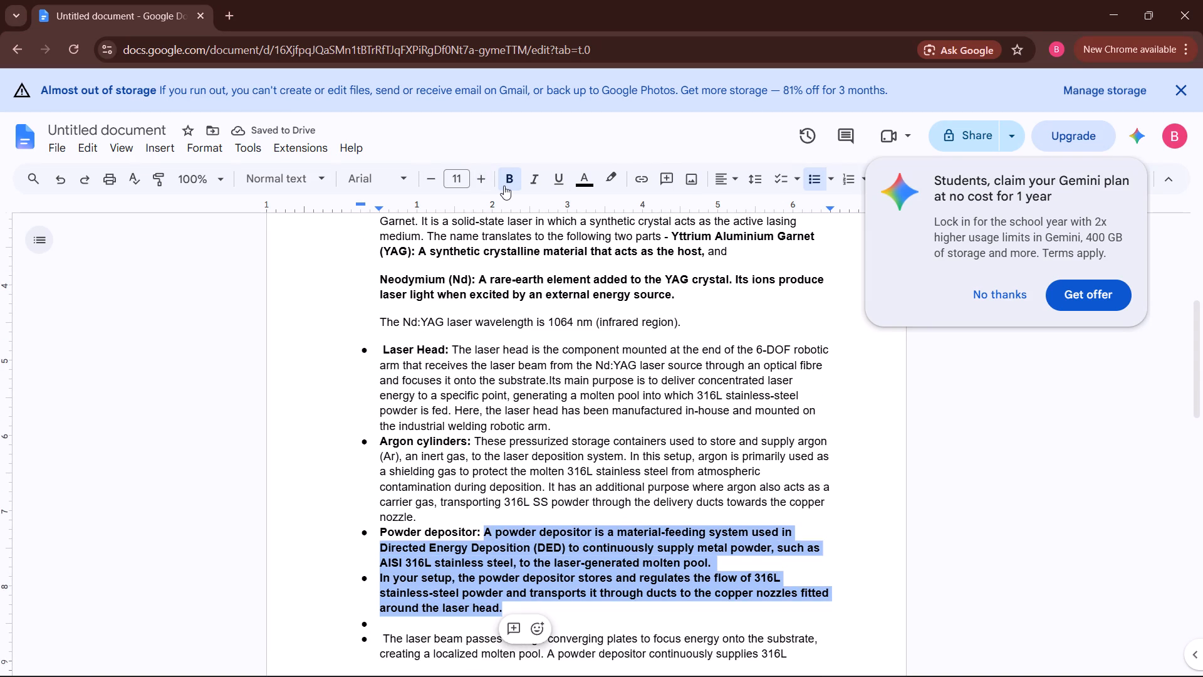
# Merge the "In your setup" bullet into the powder depositor paragraph, separated from the preceding sentence by a space.
pyautogui.click(371, 556)
pyautogui.click(372, 575)
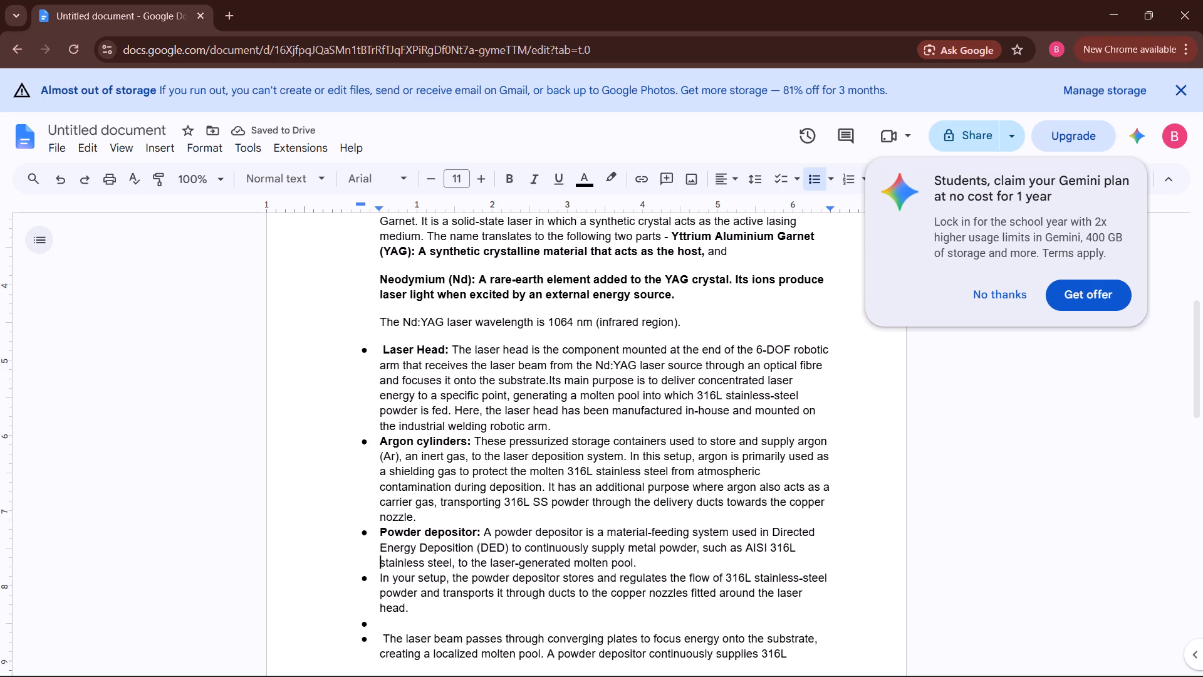
pyautogui.press('BackSpace')
pyautogui.press('BackSpace')
pyautogui.press('BackSpace')
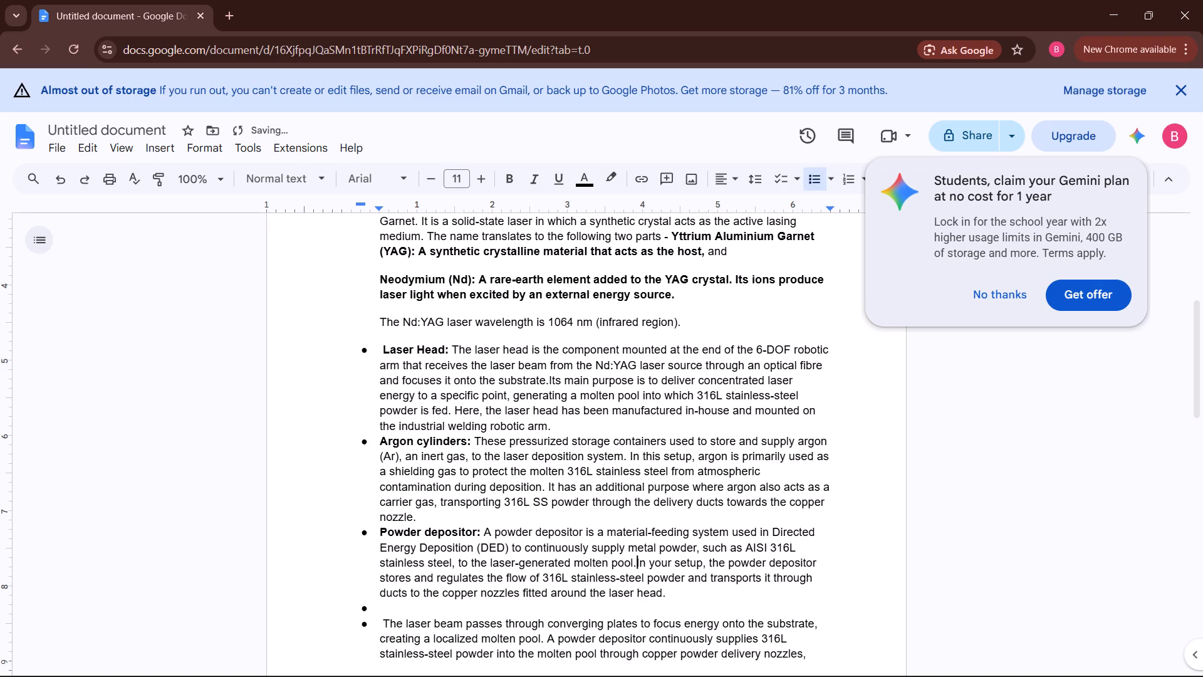
pyautogui.press('space')
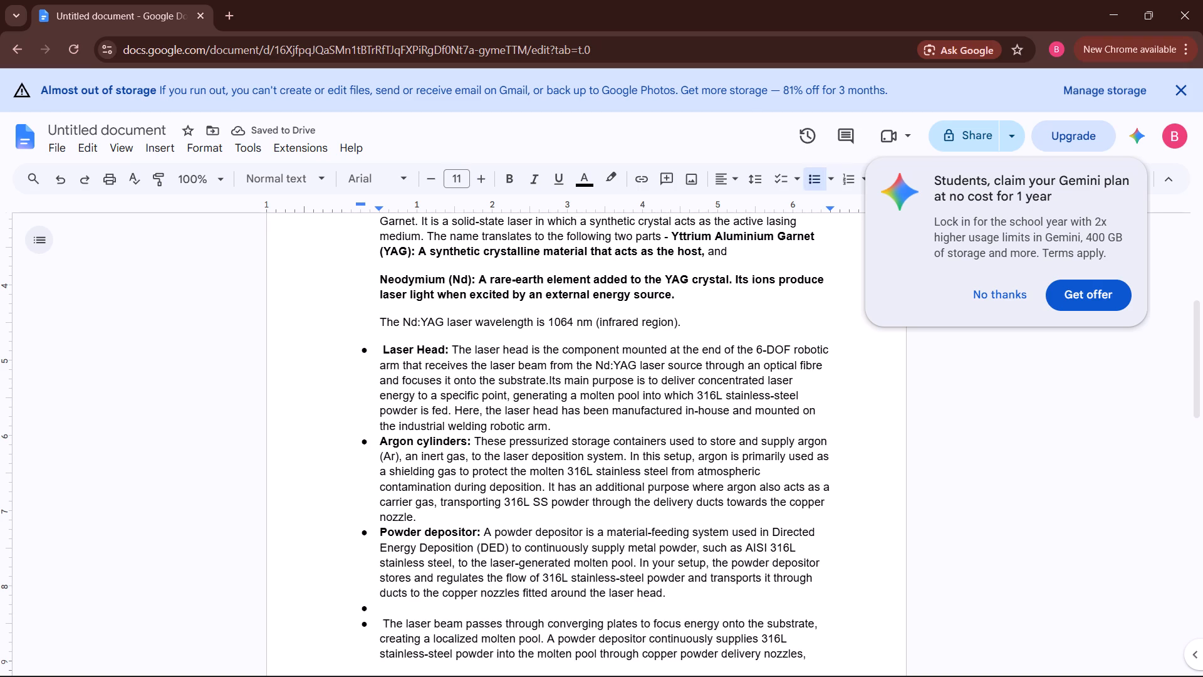
# Replace "In your setup" with "Here" at the start of the powder depositor bullet's second sentence.
pyautogui.press('Right')
pyautogui.press('Right')
pyautogui.press('Right')
pyautogui.press('Right')
pyautogui.press('Right')
pyautogui.press('Right')
pyautogui.press('Right')
pyautogui.press('Right')
pyautogui.press('Right')
pyautogui.press('Right')
pyautogui.press('Right')
pyautogui.press('Right')
pyautogui.press('Right')
pyautogui.press('BackSpace')
pyautogui.press('BackSpace')
pyautogui.press('BackSpace')
pyautogui.press('BackSpace')
pyautogui.press('BackSpace')
pyautogui.press('BackSpace')
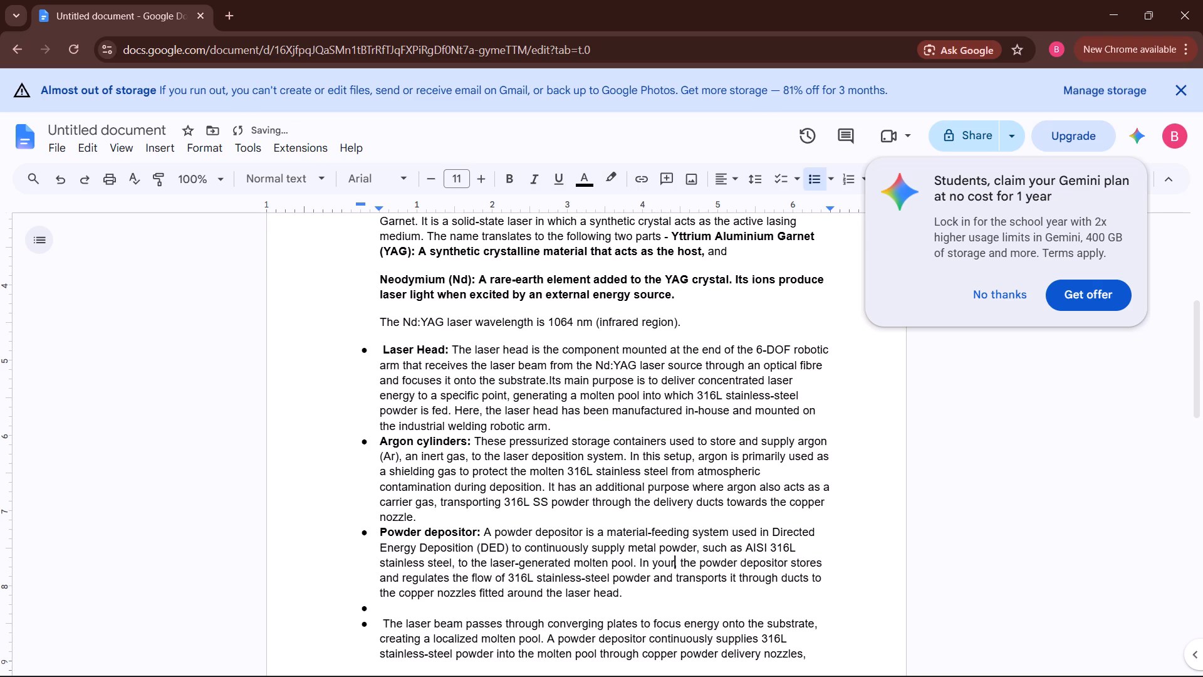
pyautogui.press('BackSpace')
pyautogui.press('BackSpace')
pyautogui.press('BackSpace')
pyautogui.press('BackSpace')
pyautogui.press('BackSpace')
pyautogui.press('BackSpace')
pyautogui.press('BackSpace')
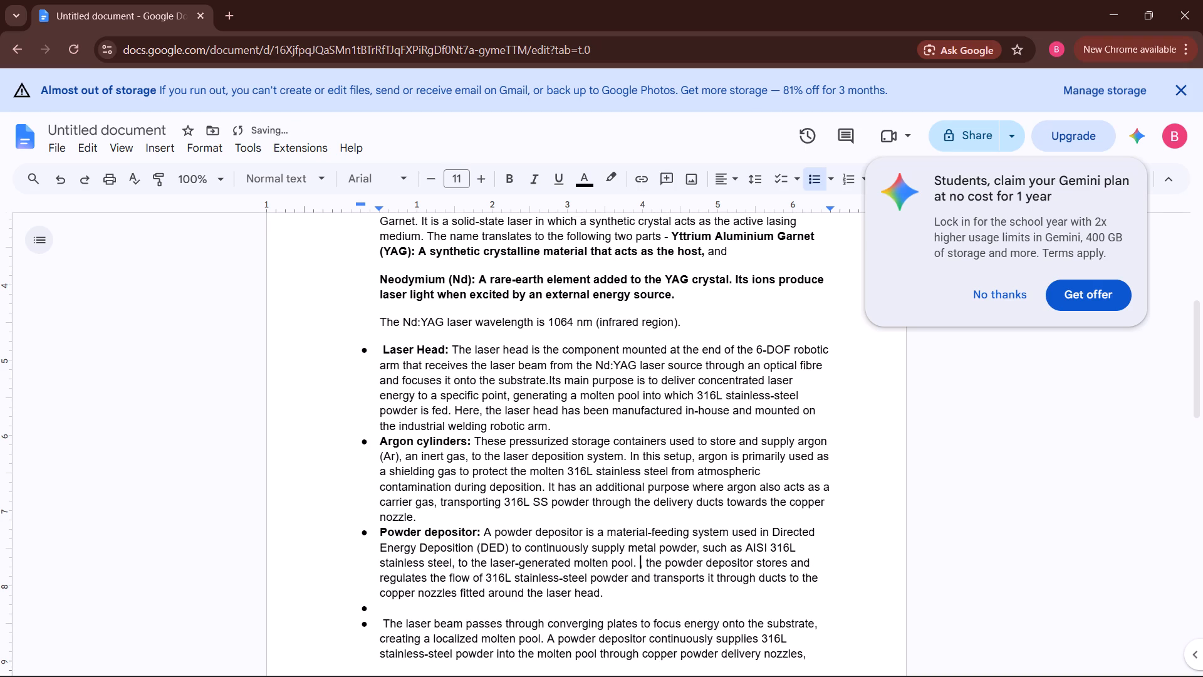
pyautogui.write('Here')
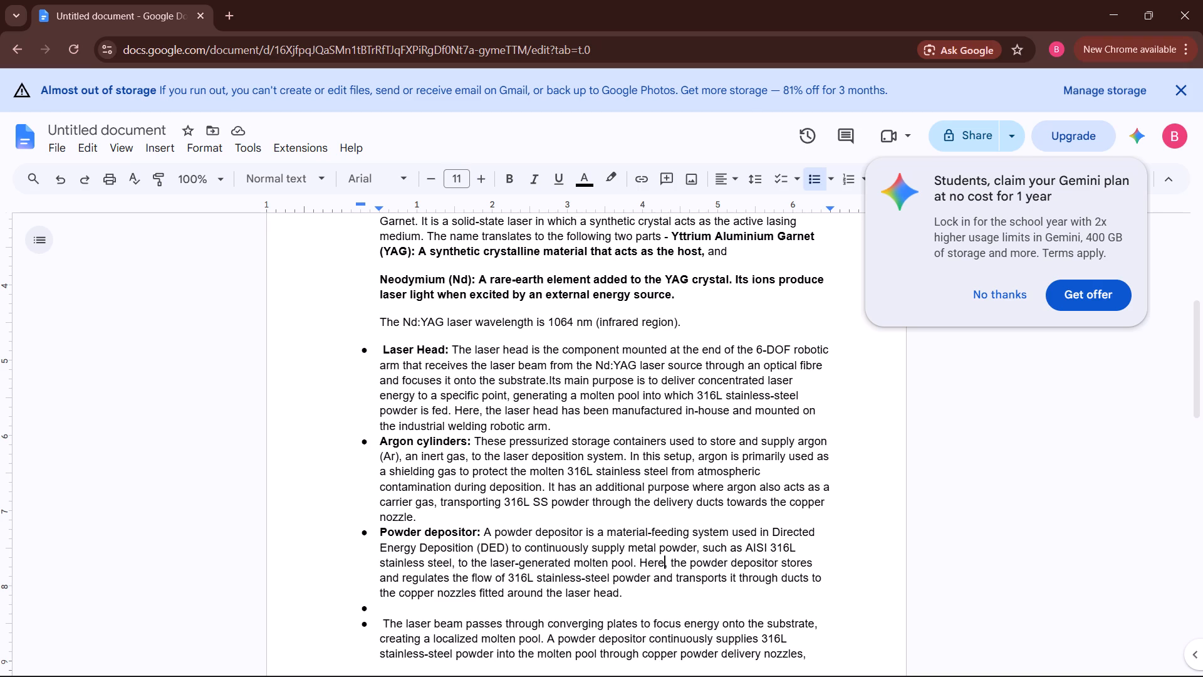
# Replace "such as" with "that is," before "AISI 316L stainless steel" in the powder depositor bullet.
pyautogui.click(742, 544)
pyautogui.press('BackSpace')
pyautogui.press('BackSpace')
pyautogui.press('BackSpace')
pyautogui.press('BackSpace')
pyautogui.press('BackSpace')
pyautogui.press('BackSpace')
pyautogui.press('BackSpace')
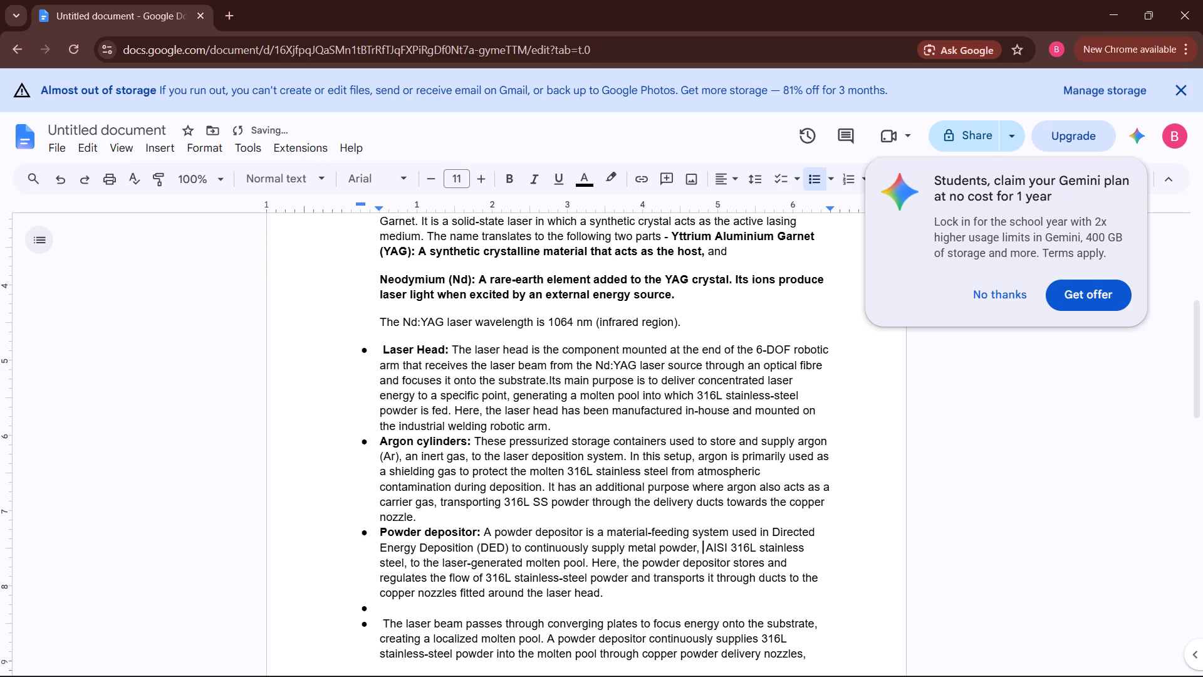
pyautogui.write('taht')
pyautogui.press('BackSpace')
pyautogui.press('BackSpace')
pyautogui.press('BackSpace')
pyautogui.write('hat is,')
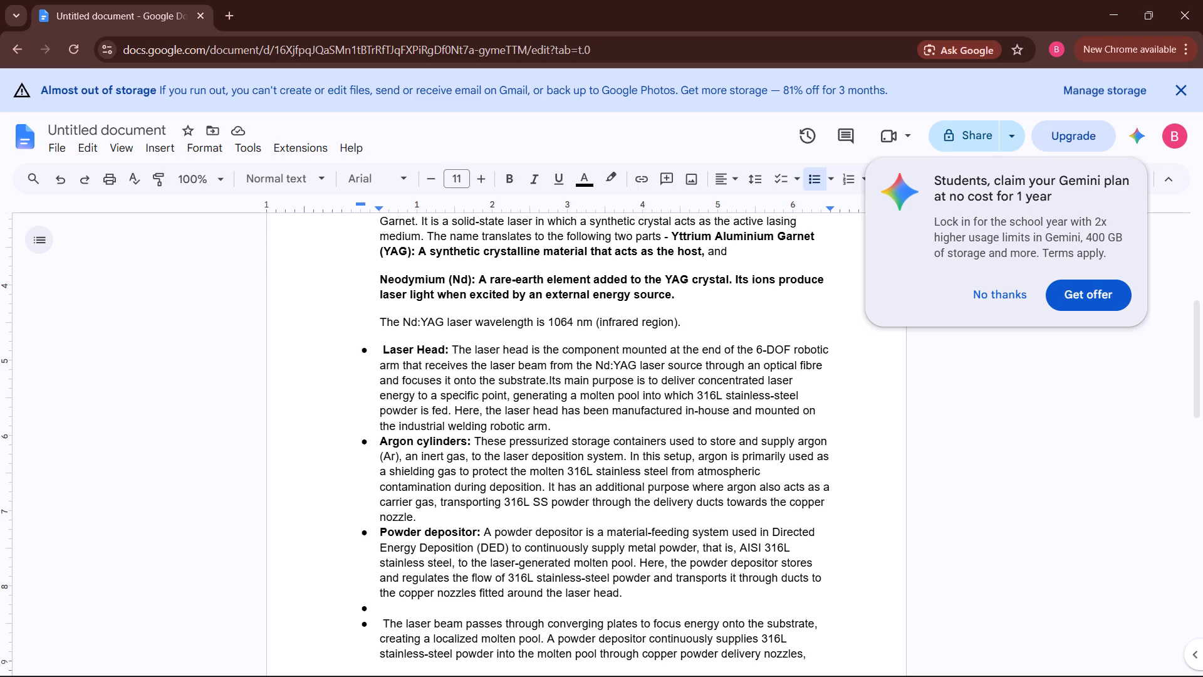
# Append "Copper nozzles are used here because of high thermal conductivity of pure copper (350 W/m.K)" to the powder depositor bullet.
pyautogui.click(643, 590)
pyautogui.press('space')
pyautogui.write('Copper nozzles are used here because')
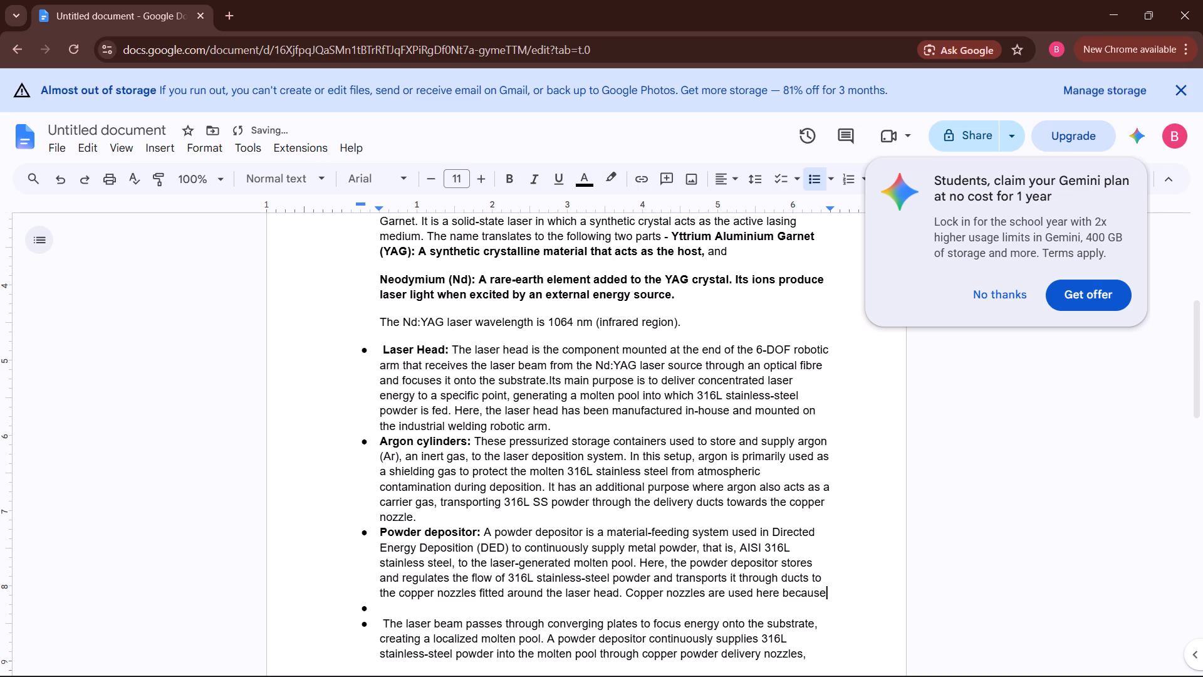
pyautogui.press('space')
pyautogui.write('of')
pyautogui.press('space')
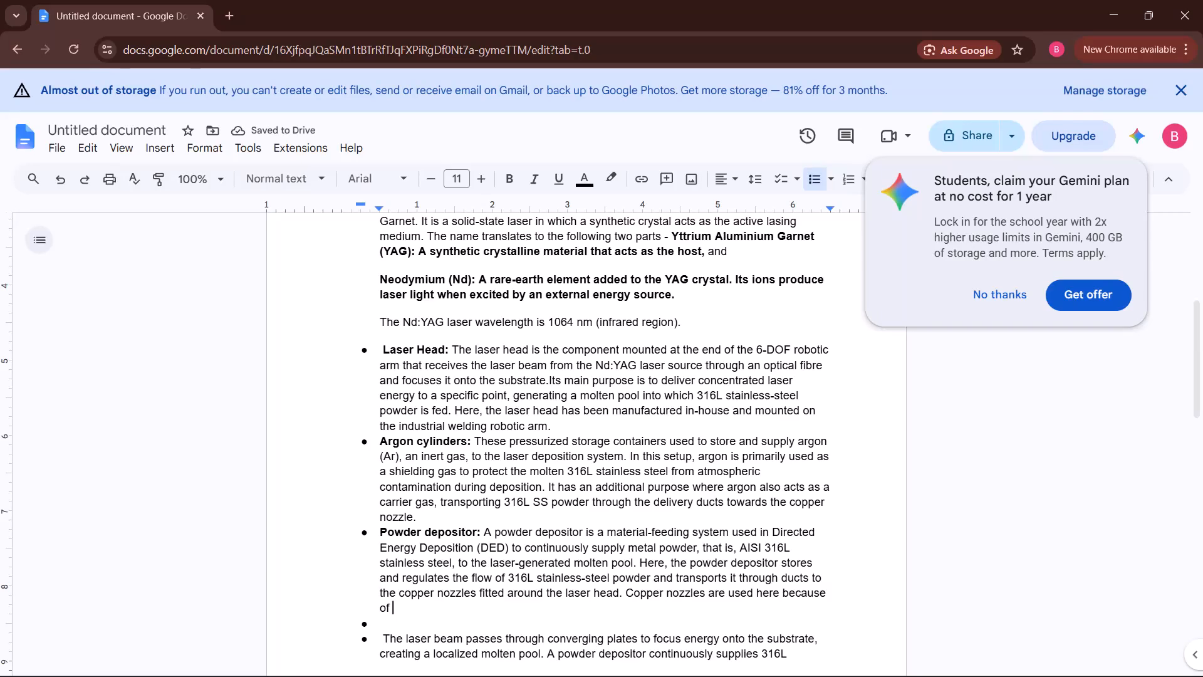
pyautogui.write('high thermal conductivity of')
pyautogui.press('space')
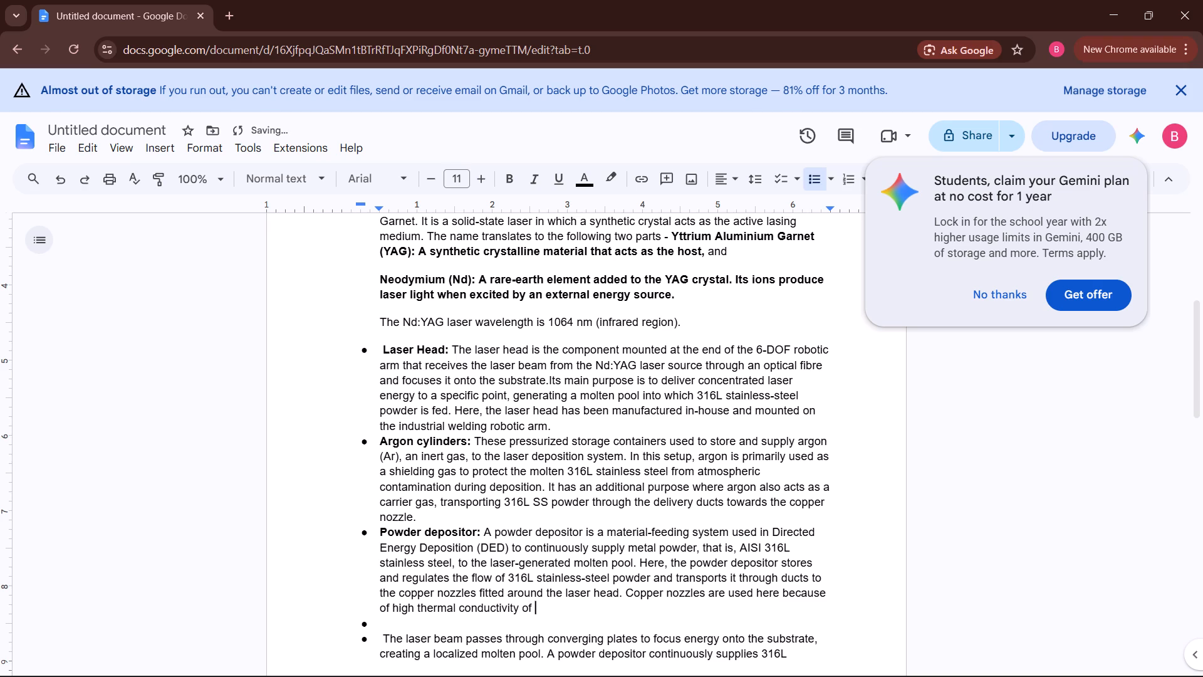
pyautogui.write('pue')
pyautogui.press('BackSpace')
pyautogui.write('re copper')
pyautogui.press('space')
pyautogui.hotkey('shift', '(')
pyautogui.write('350 W/')
pyautogui.press('m')
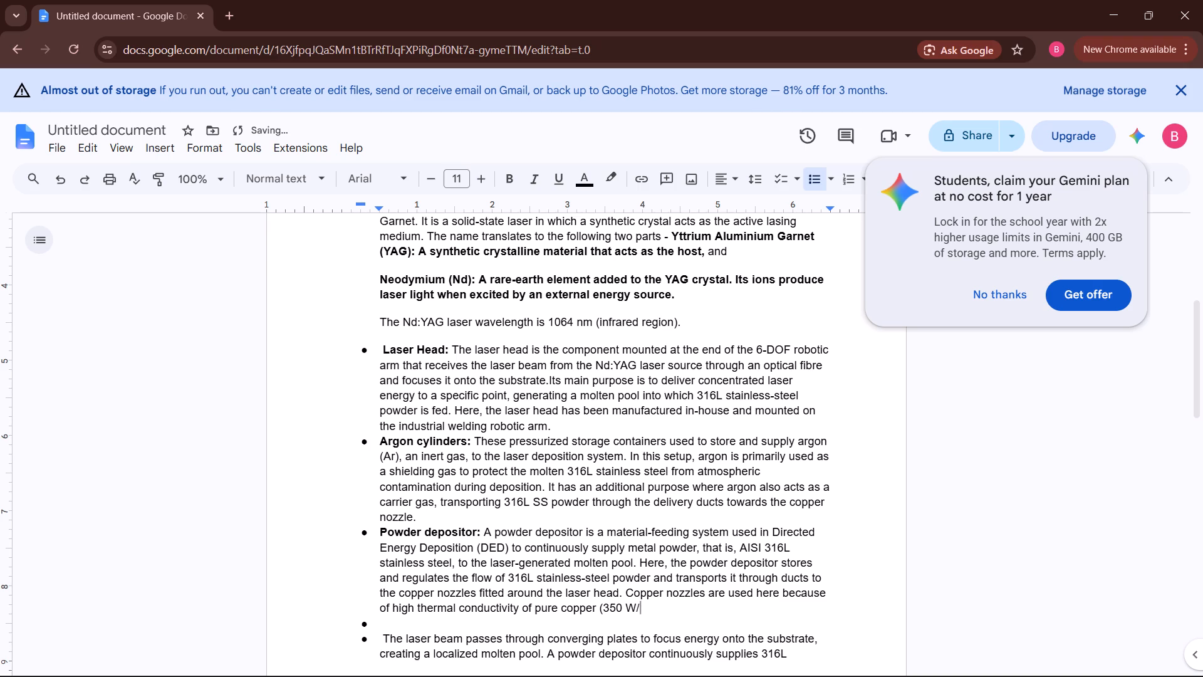
pyautogui.write('.K')
pyautogui.hotkey('shift', ')')
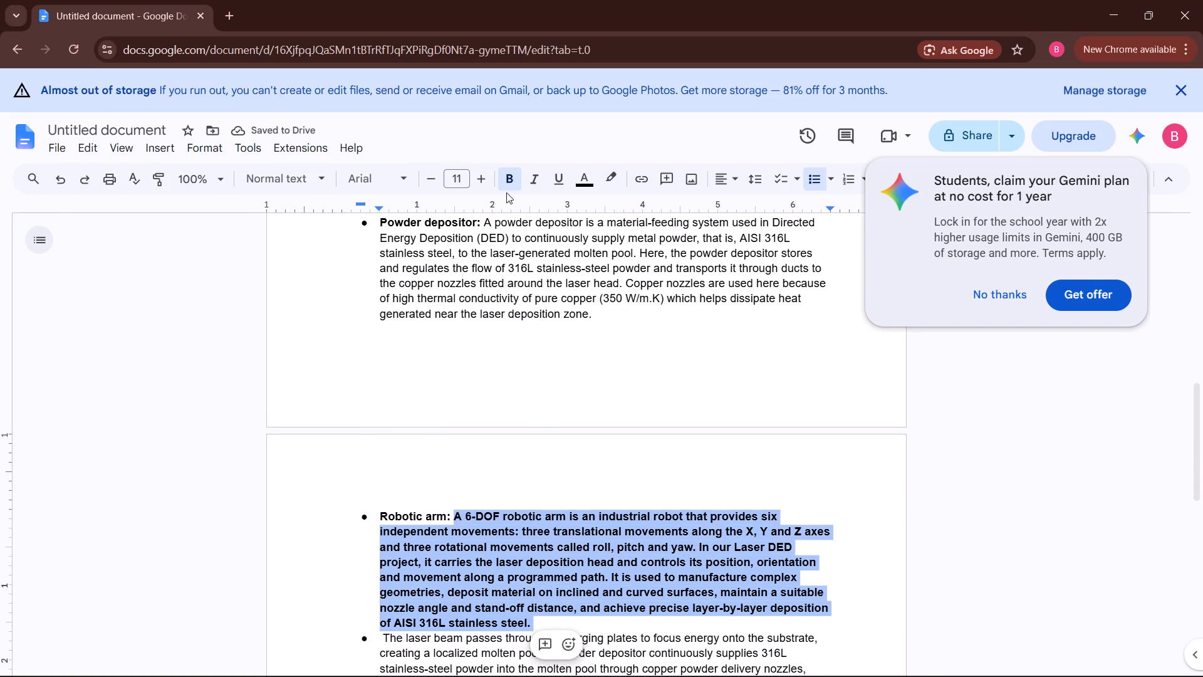
pyautogui.click(516, 182)
pyautogui.click(675, 424)
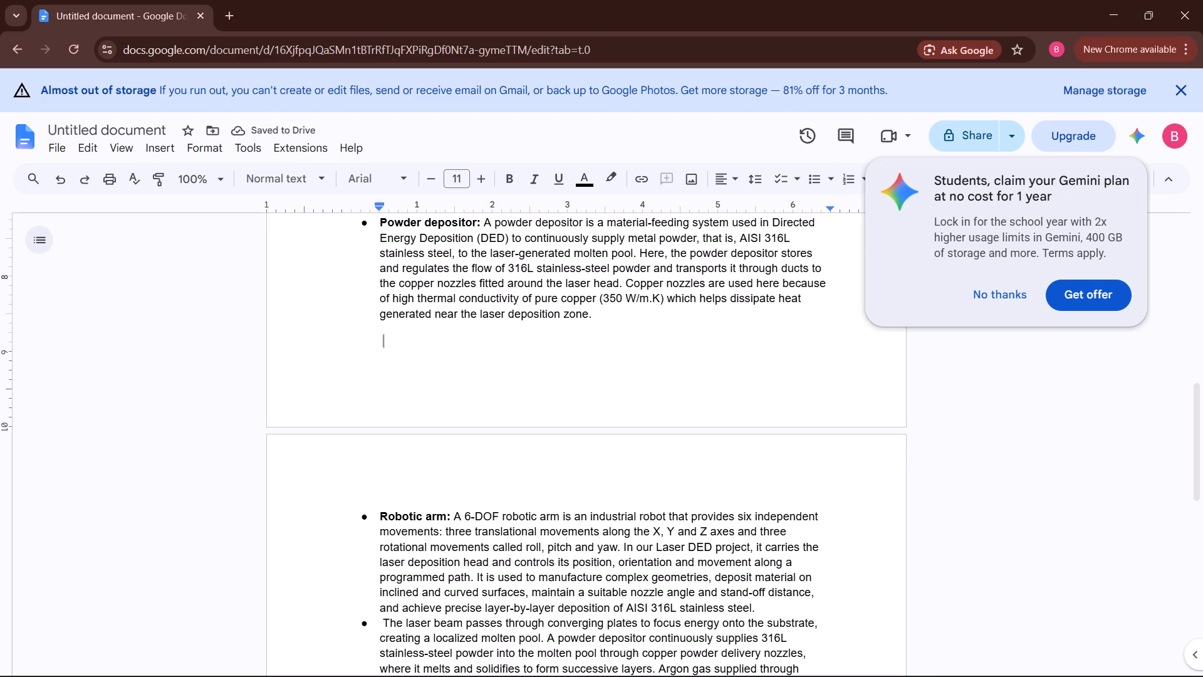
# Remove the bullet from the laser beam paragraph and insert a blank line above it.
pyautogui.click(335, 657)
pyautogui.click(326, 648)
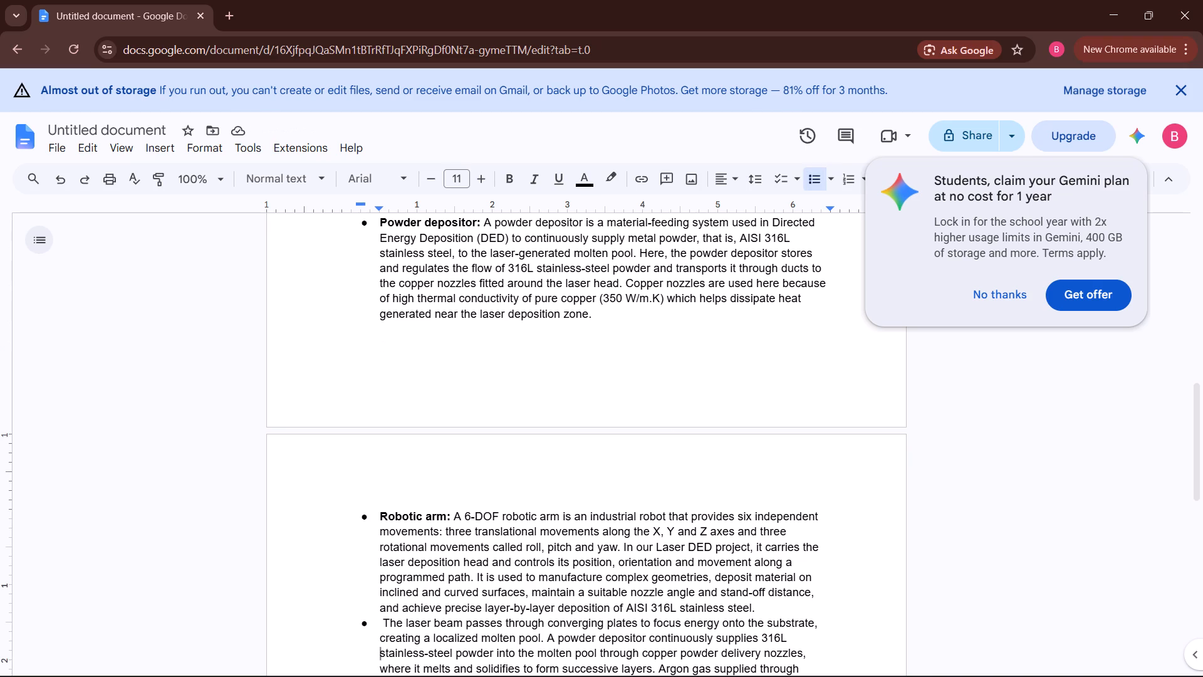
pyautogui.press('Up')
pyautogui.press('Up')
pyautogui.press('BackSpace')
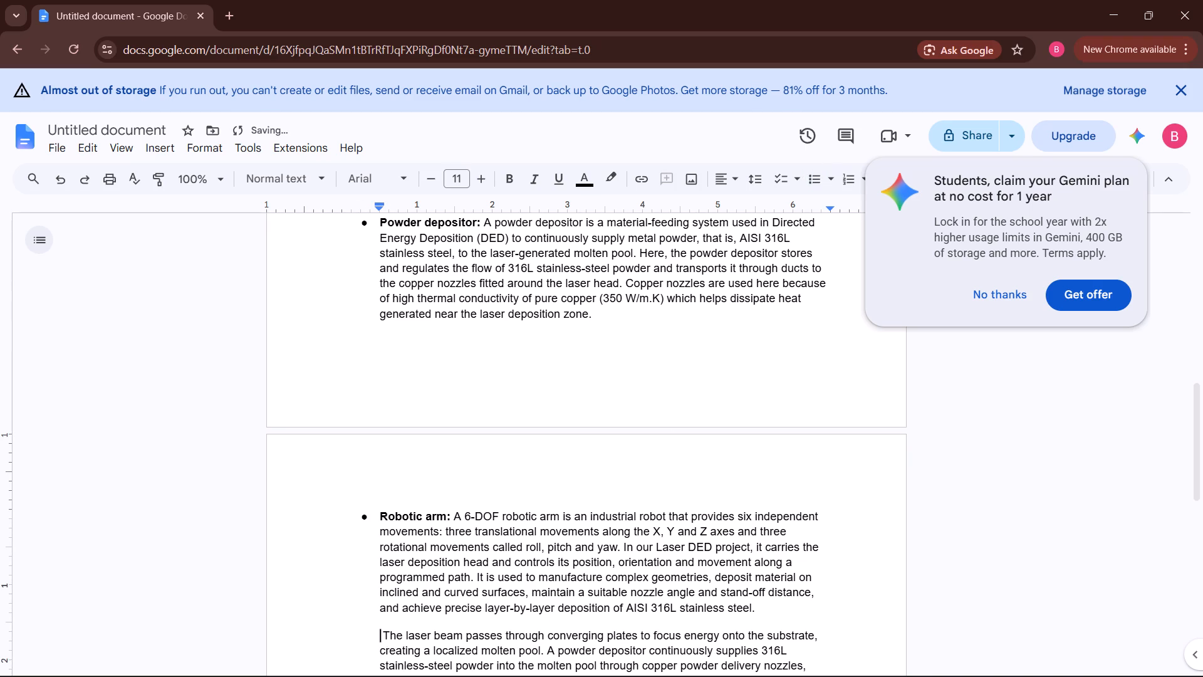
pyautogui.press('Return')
# Delete the entire leftover laser beam paragraph and the blank lines below the robotic arm bullet.
pyautogui.scroll(-1, 331, 547)
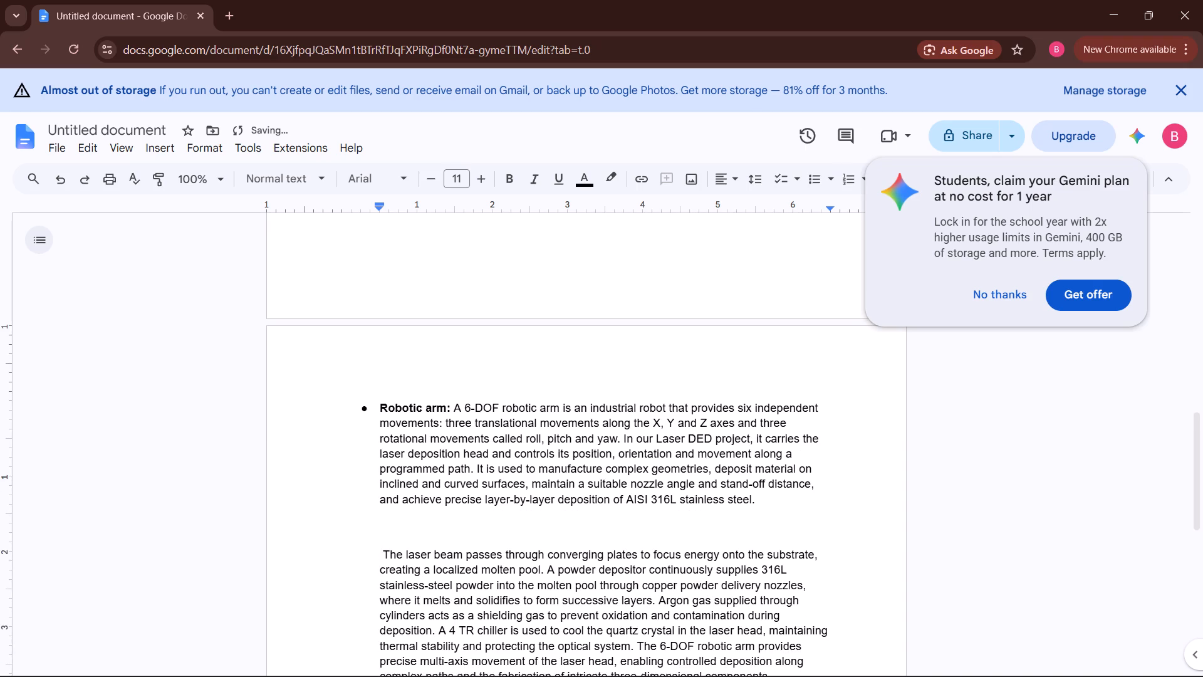
pyautogui.scroll(-3, 331, 547)
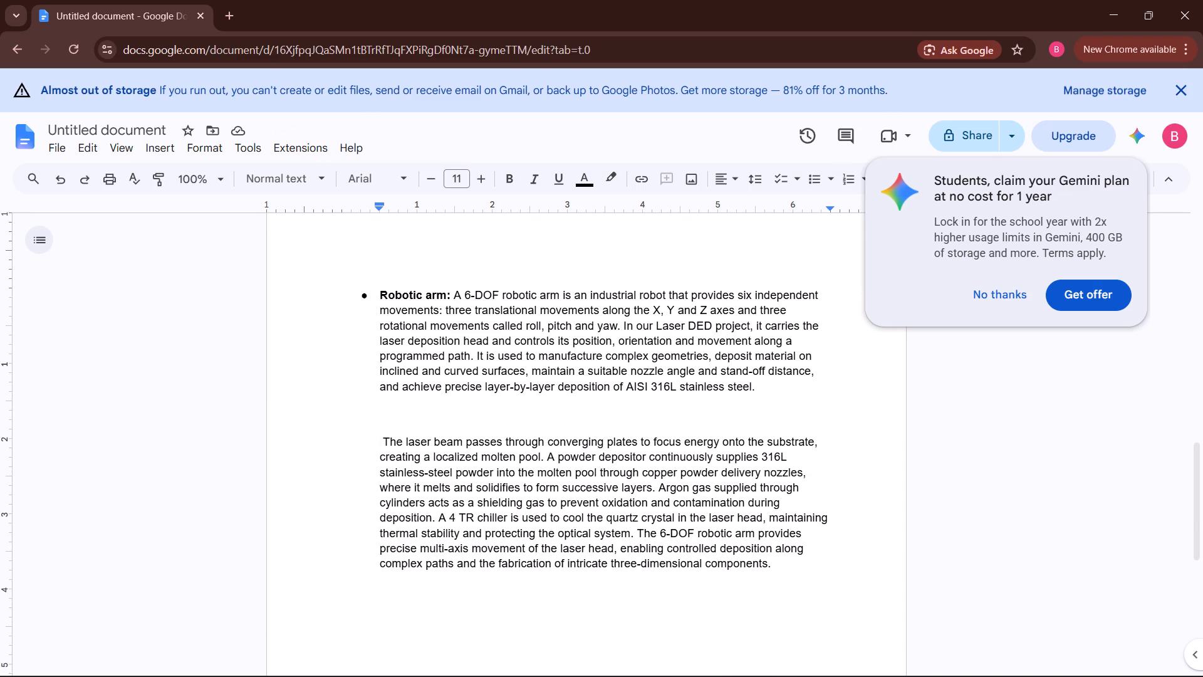
pyautogui.moveTo(721, 555); pyautogui.dragTo(524, 506)
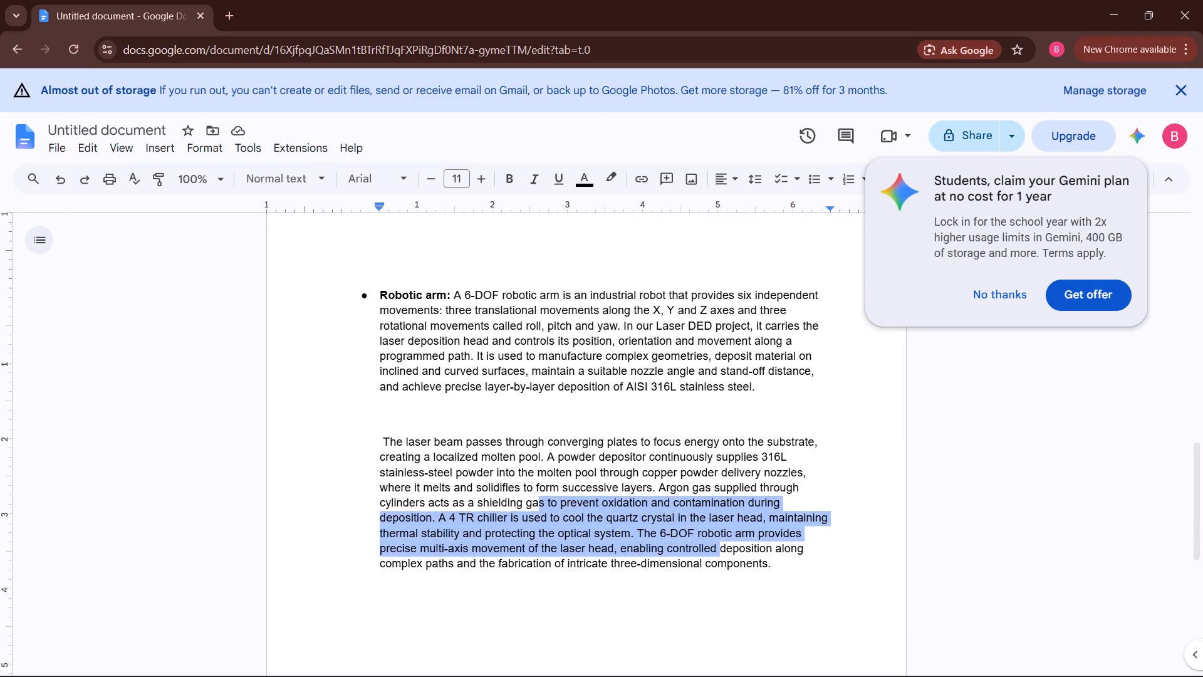
pyautogui.moveTo(524, 506); pyautogui.dragTo(378, 430)
pyautogui.press('BackSpace')
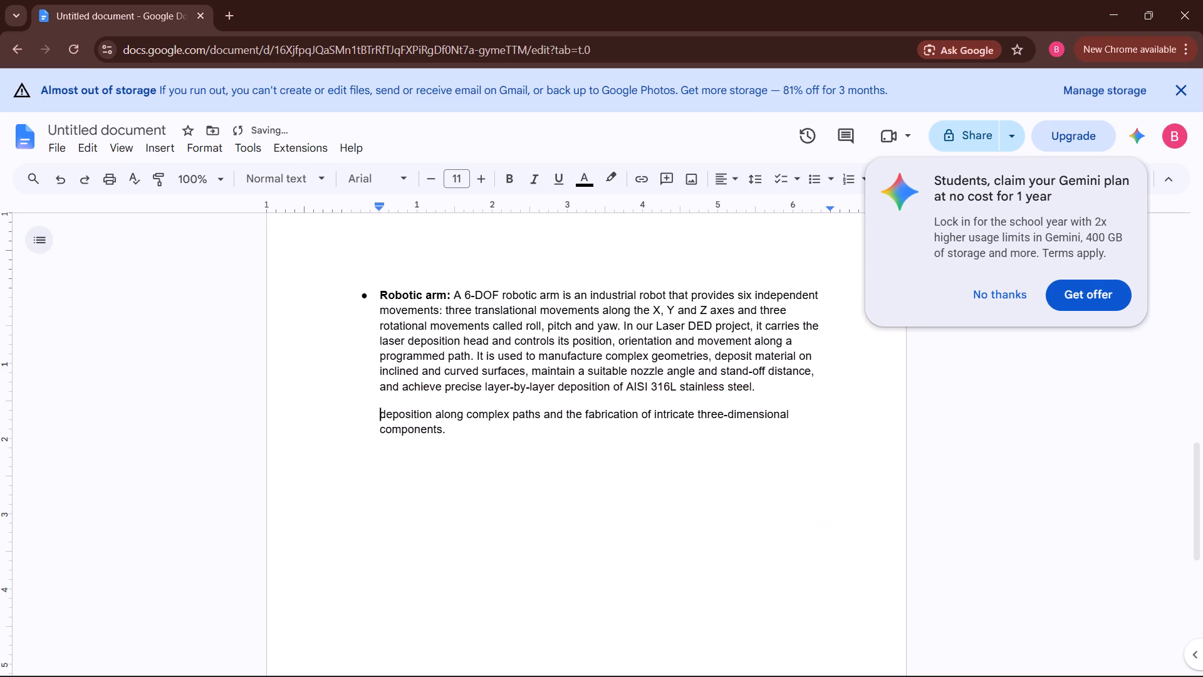
pyautogui.press('Down')
pyautogui.press('Right')
pyautogui.press('Right')
pyautogui.press('Right')
pyautogui.press('Right')
pyautogui.press('Right')
pyautogui.press('Right')
pyautogui.press('Right')
pyautogui.press('Right')
pyautogui.press('Right')
pyautogui.press('Right')
pyautogui.press('Right')
pyautogui.press('BackSpace')
pyautogui.press('BackSpace')
pyautogui.press('BackSpace')
pyautogui.press('BackSpace')
pyautogui.press('BackSpace')
pyautogui.press('BackSpace')
pyautogui.press('BackSpace')
pyautogui.press('BackSpace')
pyautogui.press('BackSpace')
pyautogui.press('BackSpace')
pyautogui.press('BackSpace')
pyautogui.press('BackSpace')
pyautogui.press('BackSpace')
pyautogui.press('BackSpace')
pyautogui.press('BackSpace')
pyautogui.press('BackSpace')
pyautogui.press('BackSpace')
pyautogui.press('BackSpace')
pyautogui.press('BackSpace')
pyautogui.press('BackSpace')
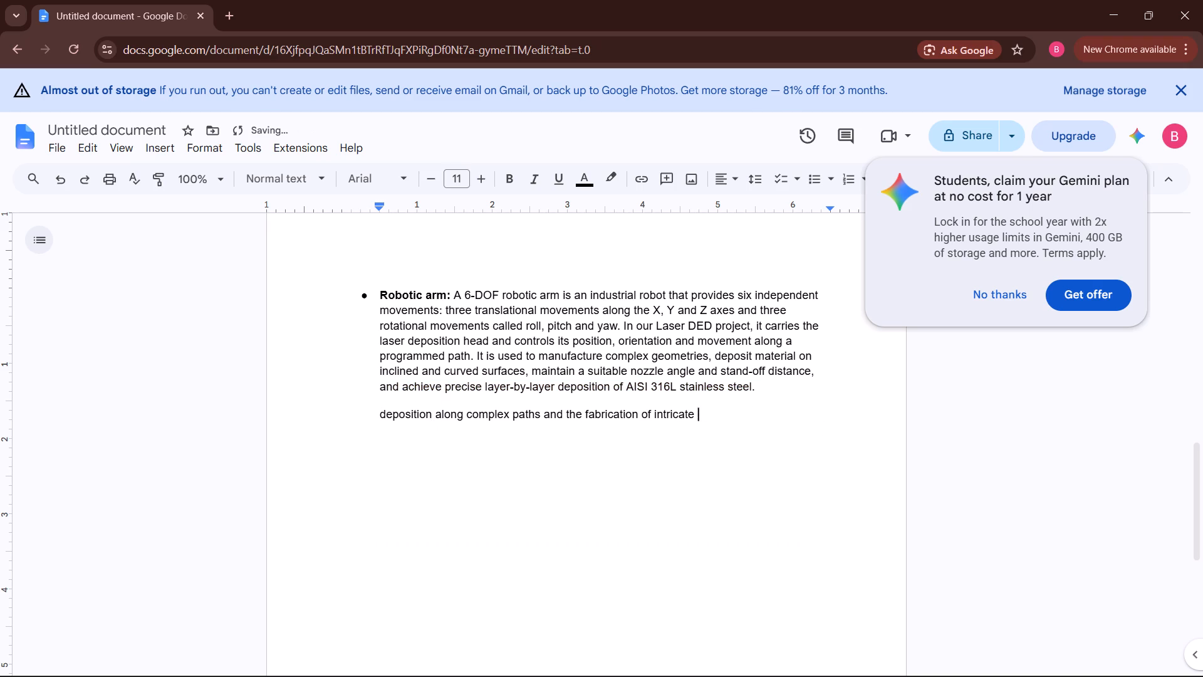
pyautogui.press('BackSpace')
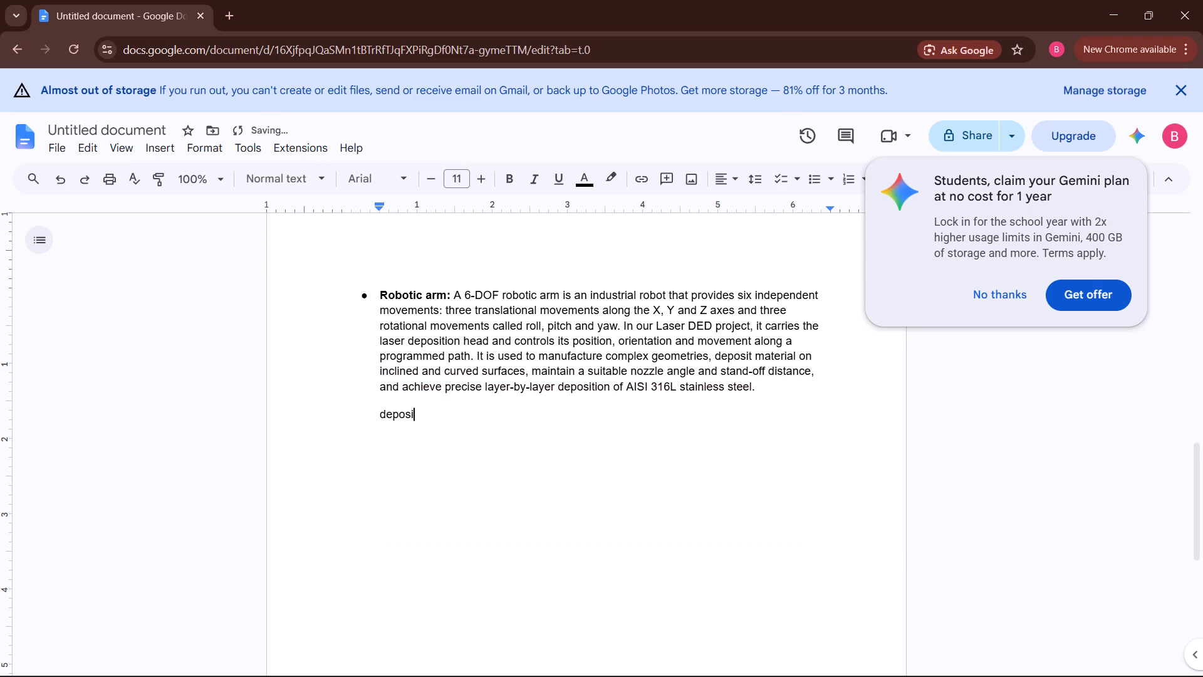
pyautogui.press('BackSpace')
pyautogui.press('BackSpace')
pyautogui.press('BackSpace')
pyautogui.press('BackSpace')
pyautogui.press('BackSpace')
pyautogui.press('BackSpace')
pyautogui.press('BackSpace')
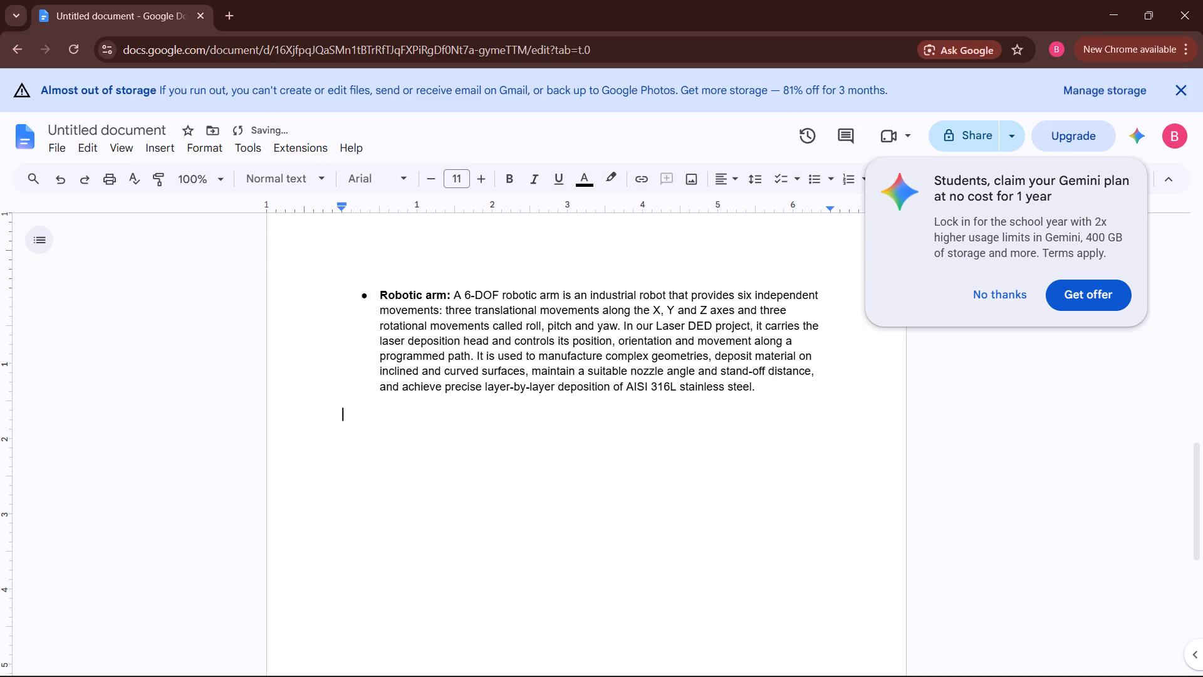
pyautogui.press('BackSpace')
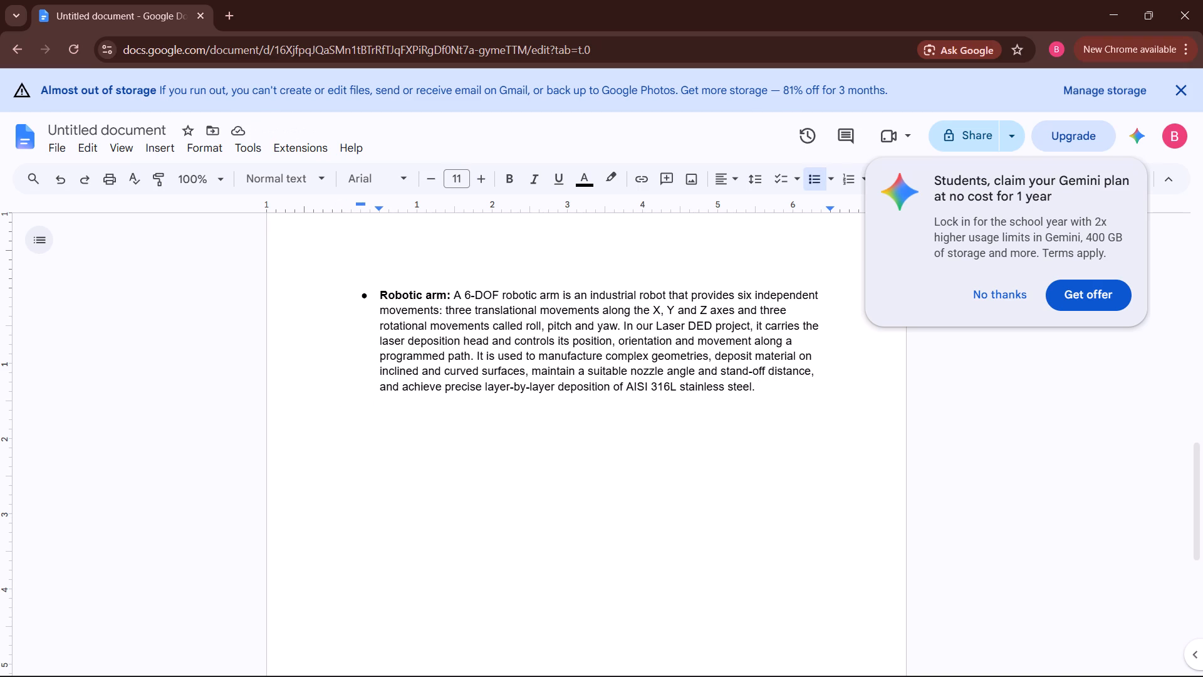
# Make the document's title line "Robotic Laser Directed Energy Deposition (DED) of AISI 316L Stainless Steel" bold.
pyautogui.scroll(4, 268, 236)
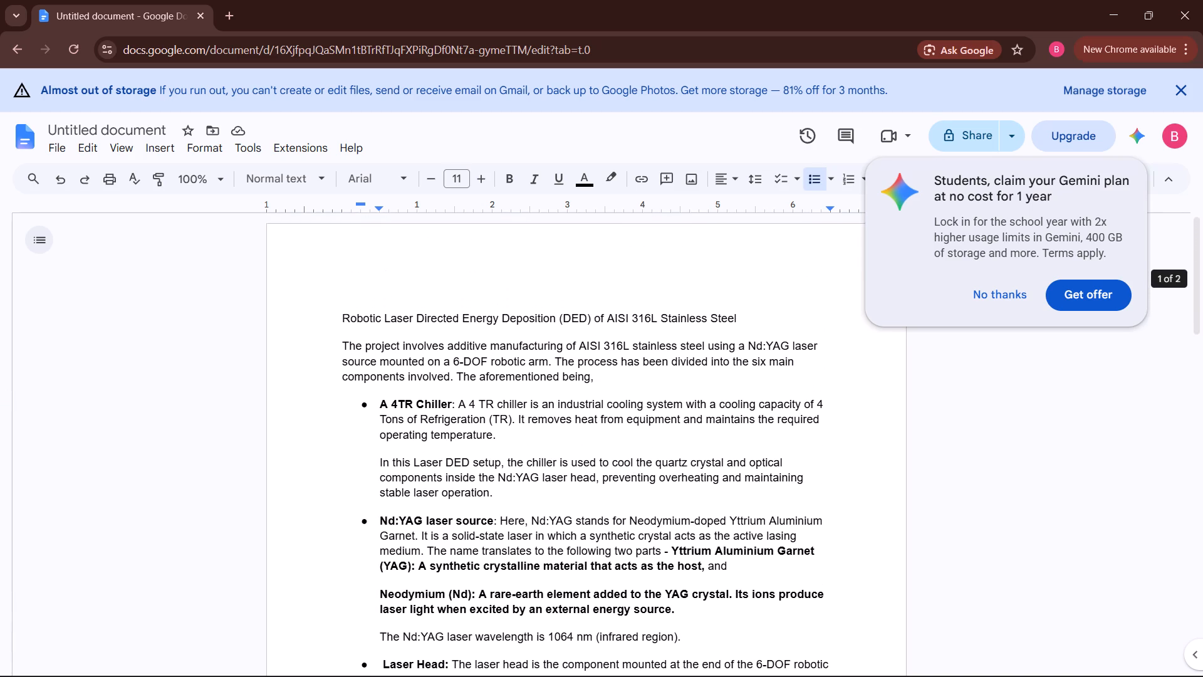
pyautogui.scroll(-1, 268, 236)
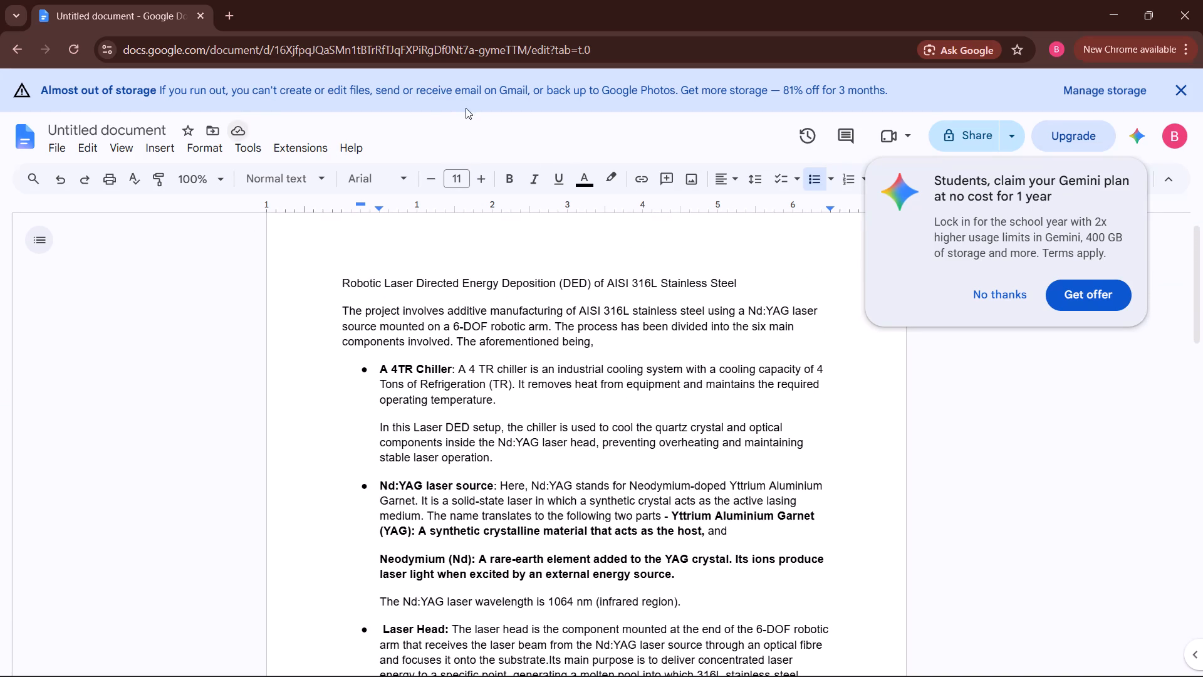
pyautogui.moveTo(737, 248); pyautogui.dragTo(333, 265)
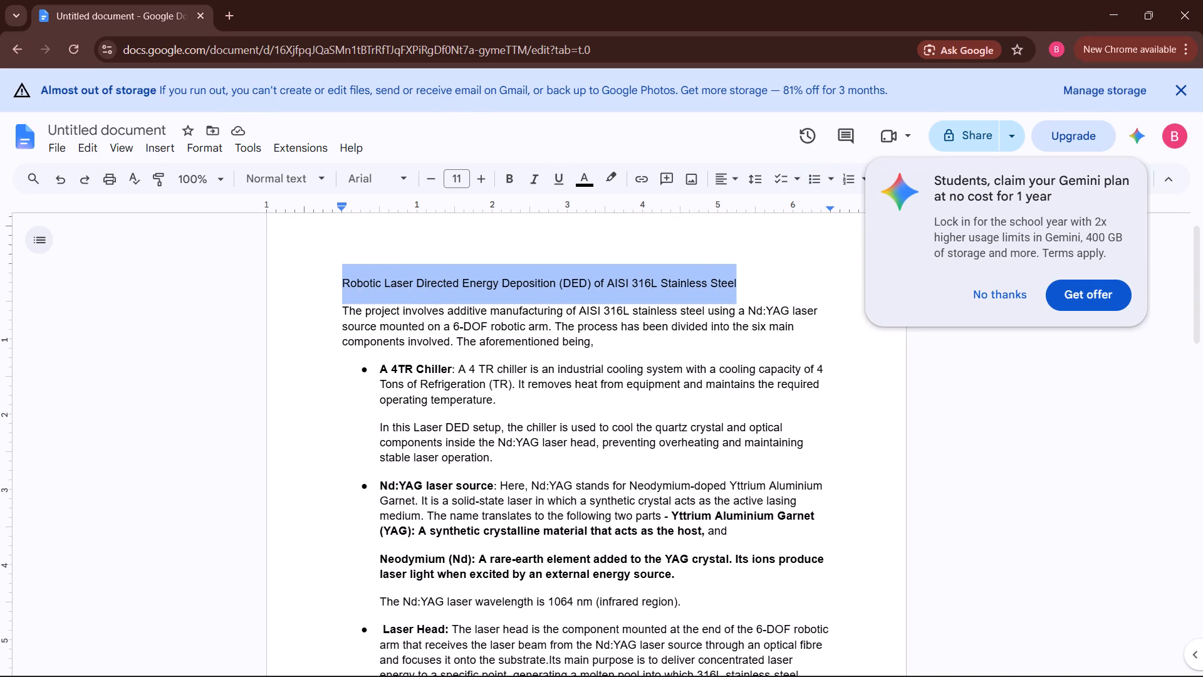
pyautogui.click(518, 178)
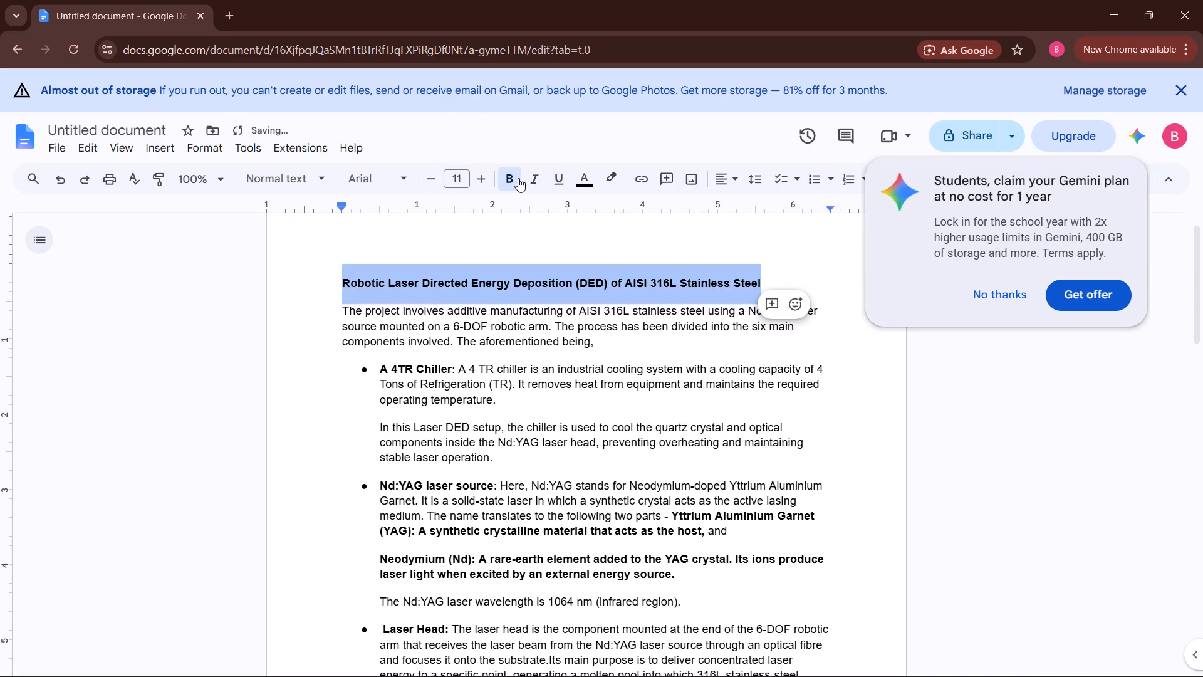
pyautogui.click(545, 231)
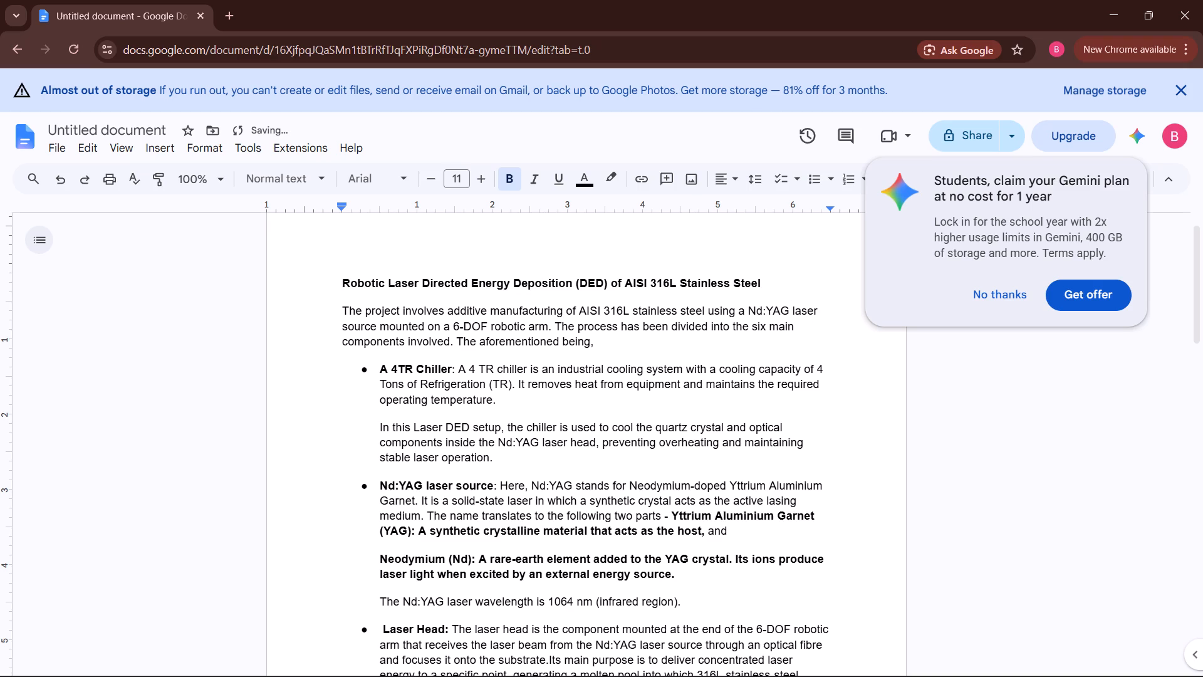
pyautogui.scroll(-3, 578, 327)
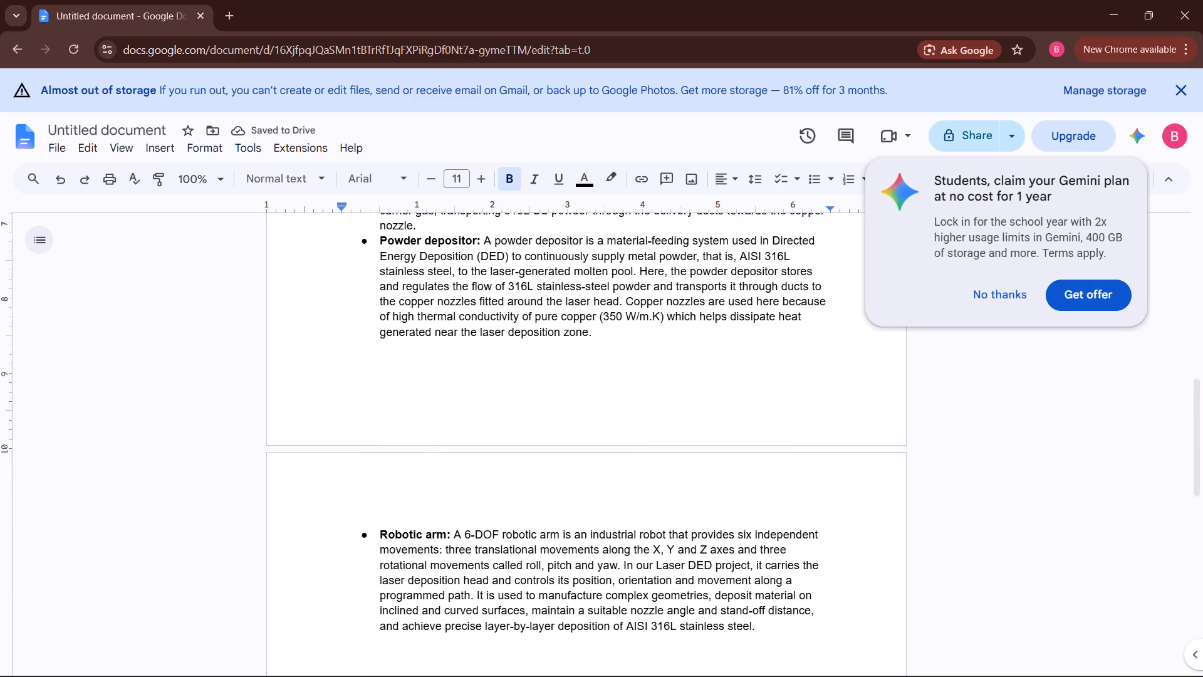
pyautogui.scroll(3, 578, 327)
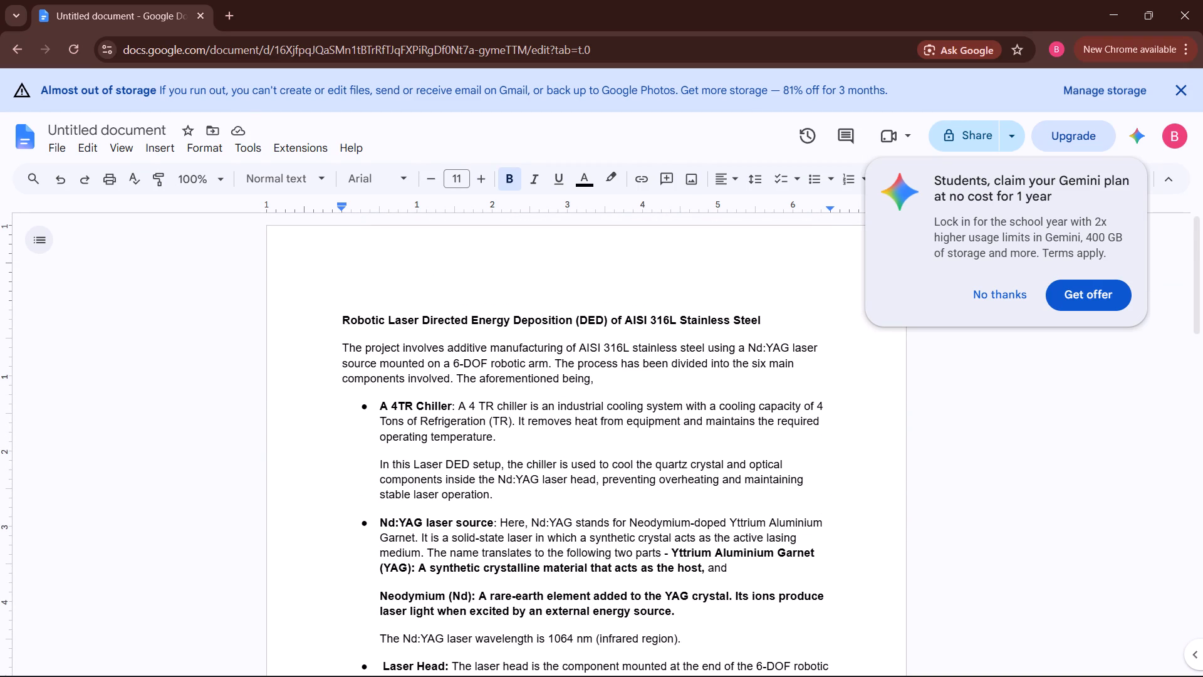
# Rename the document file as "Robotic Laser Directed Energy Deposition (DED) of AISI 316L Stainless Steel".
pyautogui.click(61, 152)
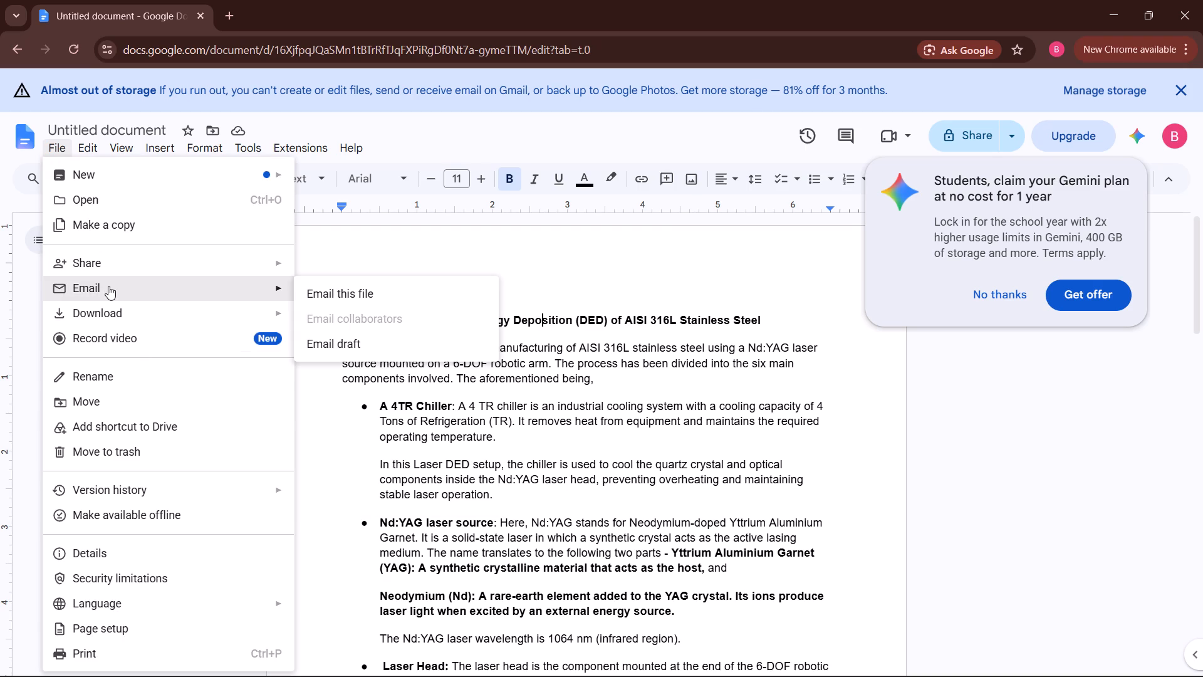
pyautogui.click(102, 376)
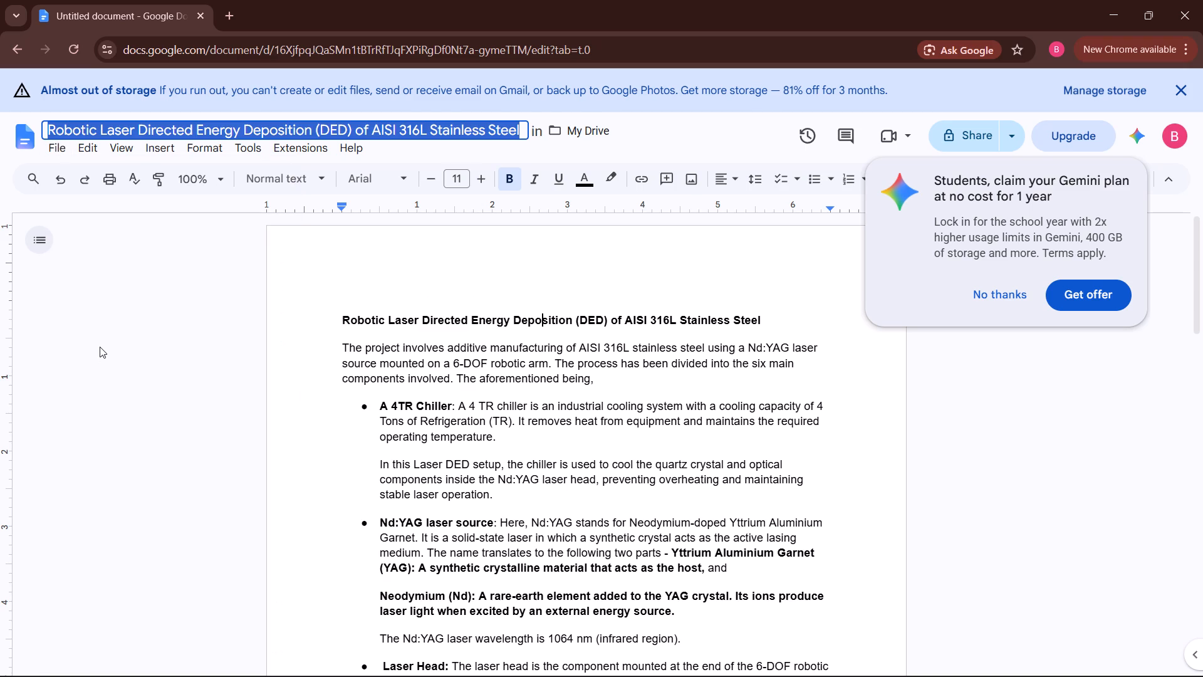
pyautogui.click(100, 347)
# Download the renamed document as a PDF file.
pyautogui.click(66, 155)
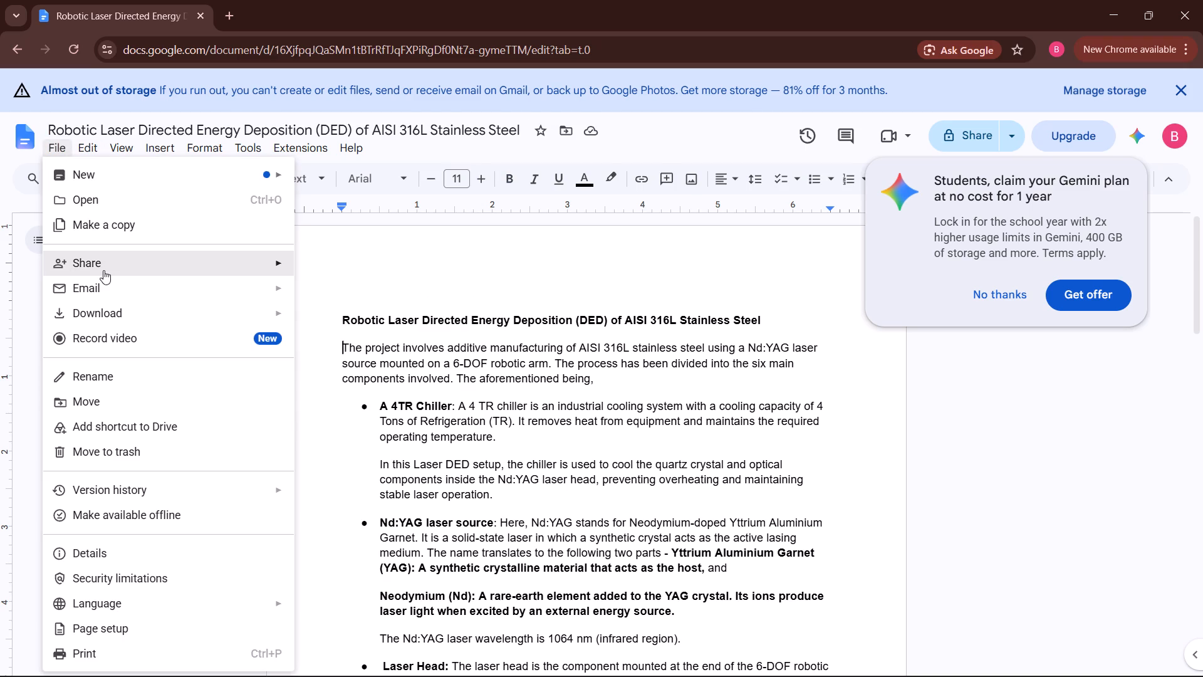
pyautogui.click(113, 271)
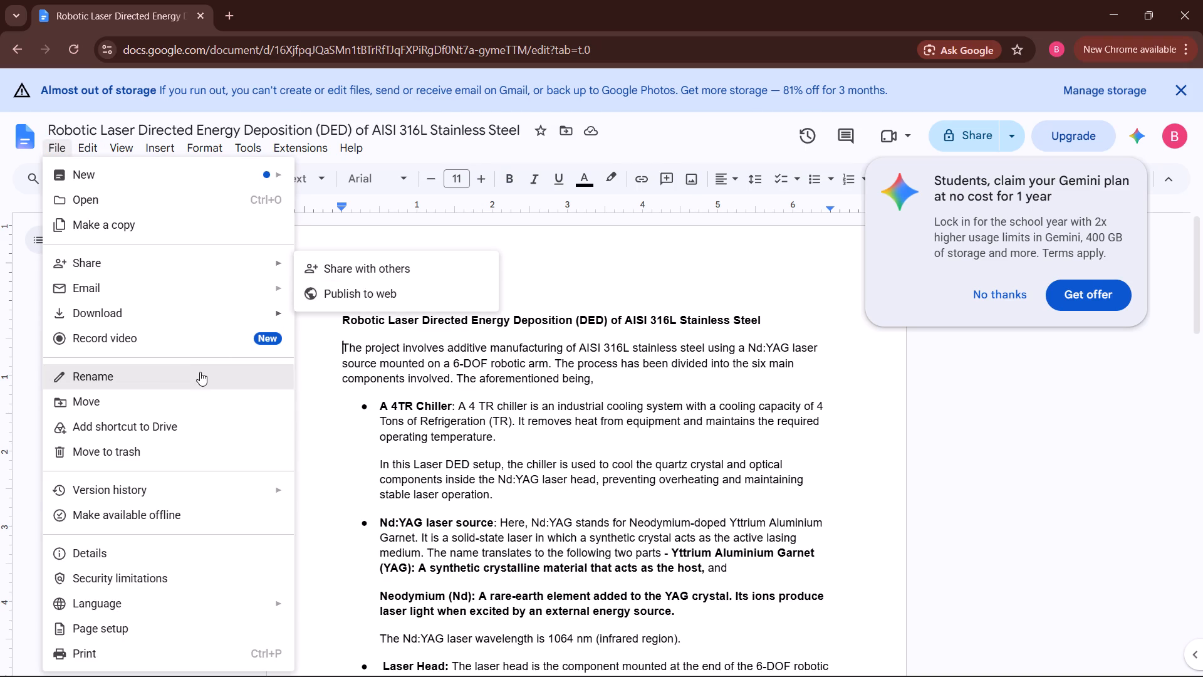
pyautogui.click(125, 312)
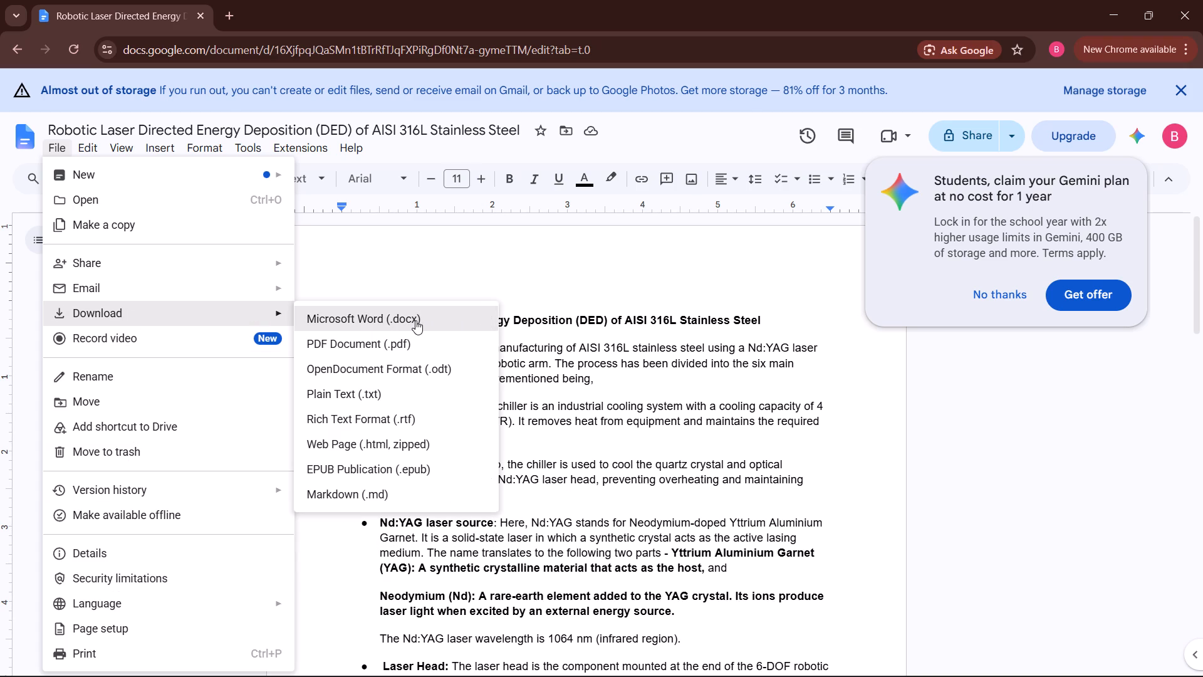
pyautogui.click(387, 347)
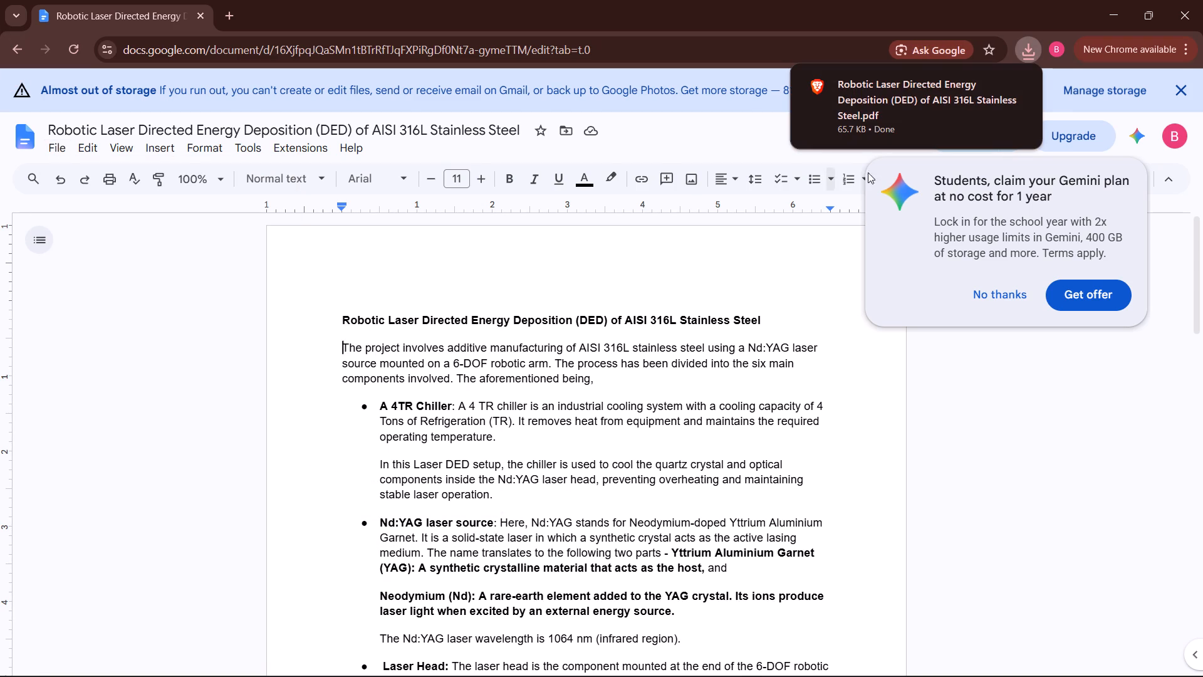
# Switch to Opera GX and open WhatsApp.
pyautogui.click(697, 653)
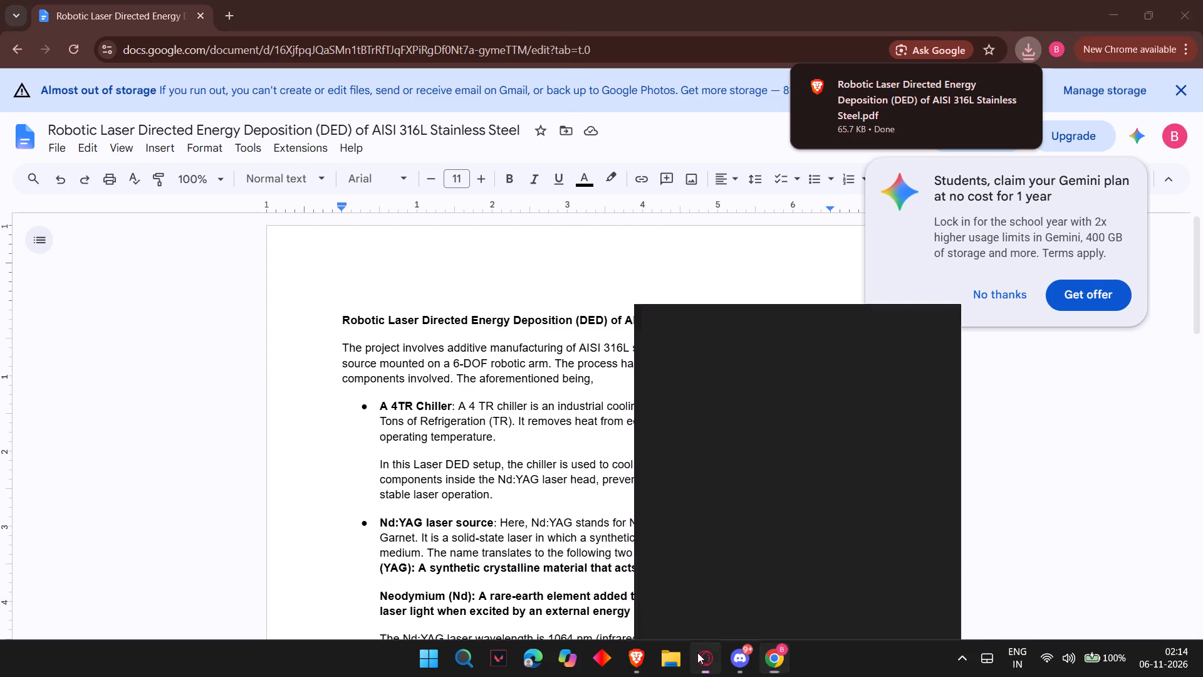
pyautogui.click(601, 261)
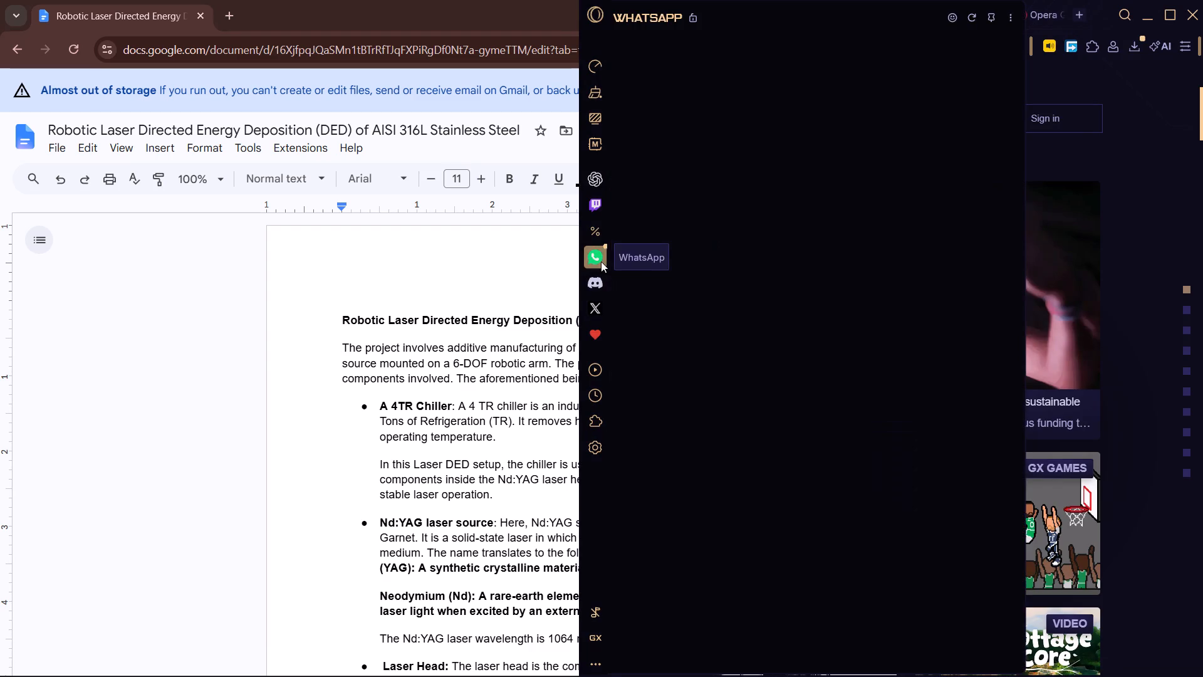